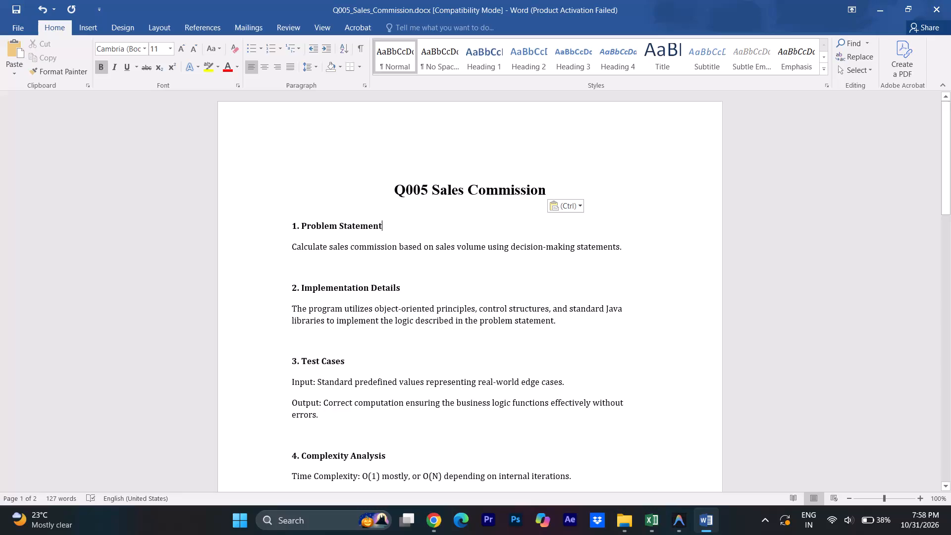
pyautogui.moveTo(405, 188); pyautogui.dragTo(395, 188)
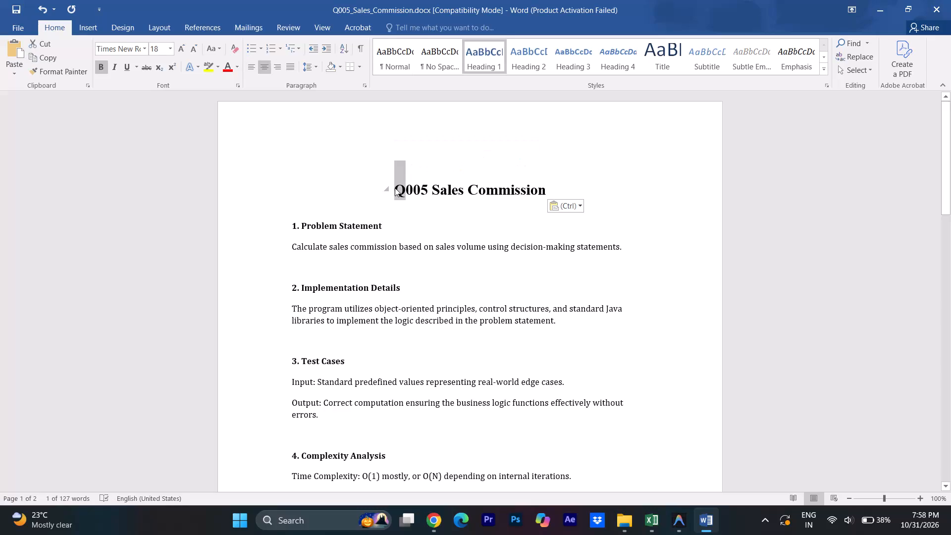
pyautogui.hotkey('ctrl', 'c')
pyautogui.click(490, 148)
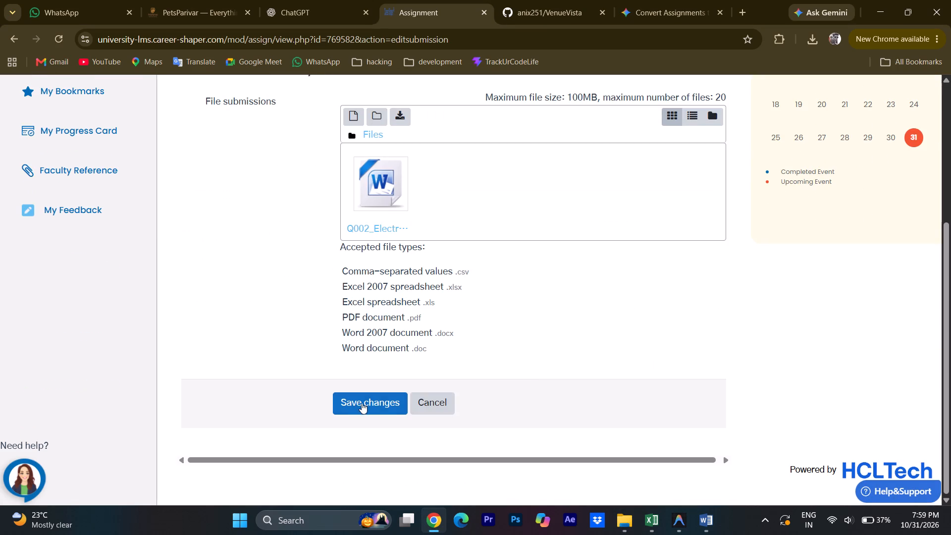
pyautogui.click(347, 400)
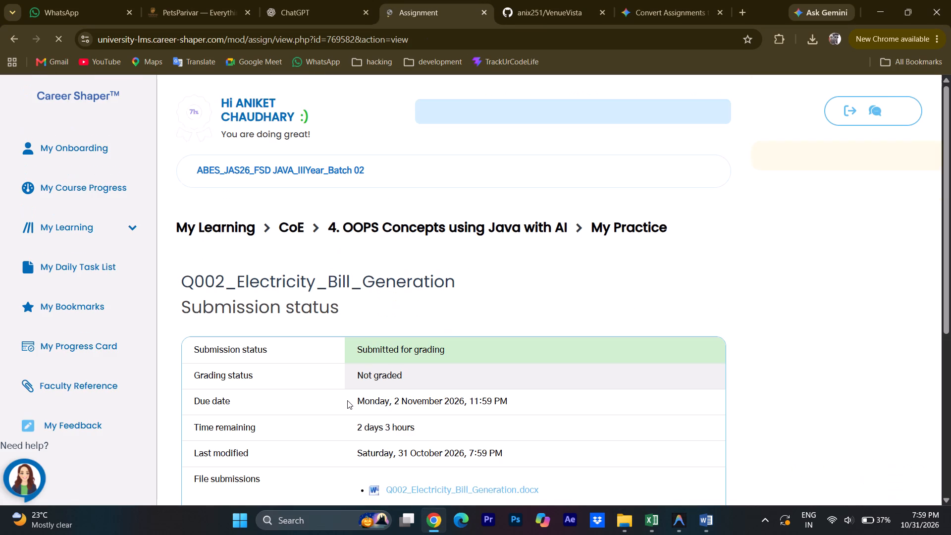
# Go back to the course and open the section 4. OOPS Concepts using Java with AI.
pyautogui.scroll(-5, 347, 400)
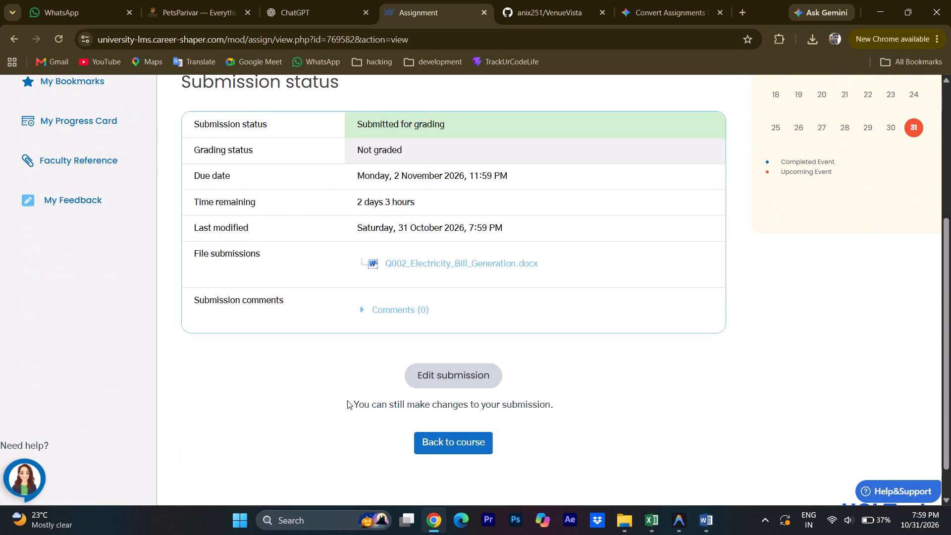
pyautogui.scroll(5, 347, 400)
pyautogui.scroll(-3, 347, 400)
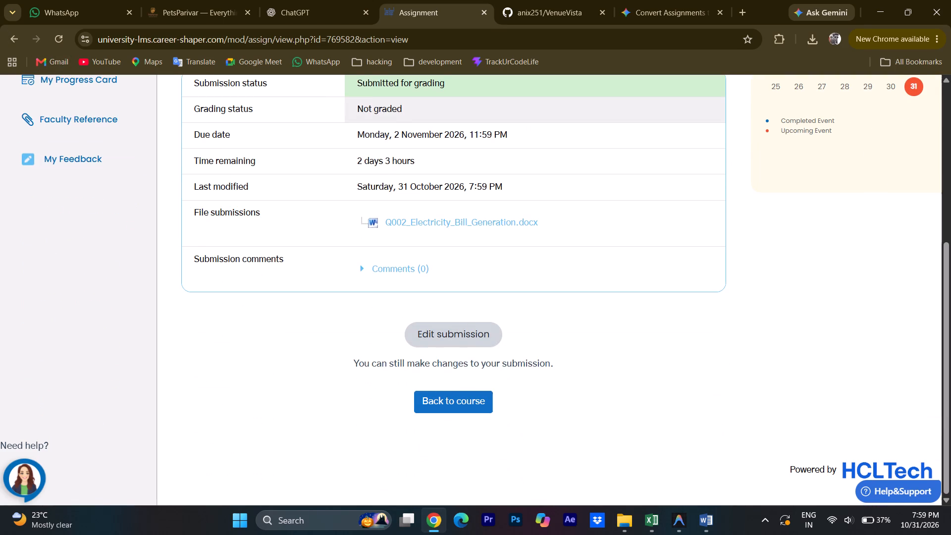
pyautogui.click(421, 394)
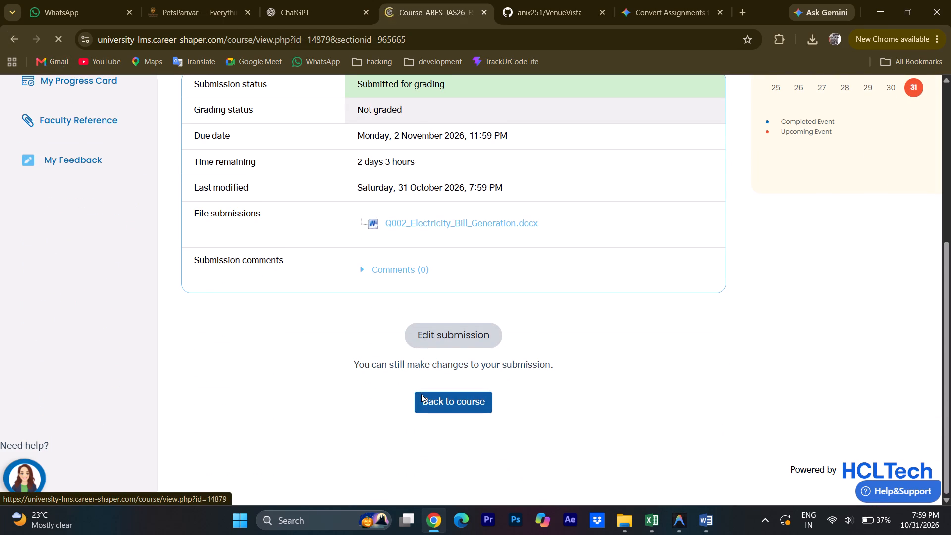
pyautogui.scroll(-1, 427, 366)
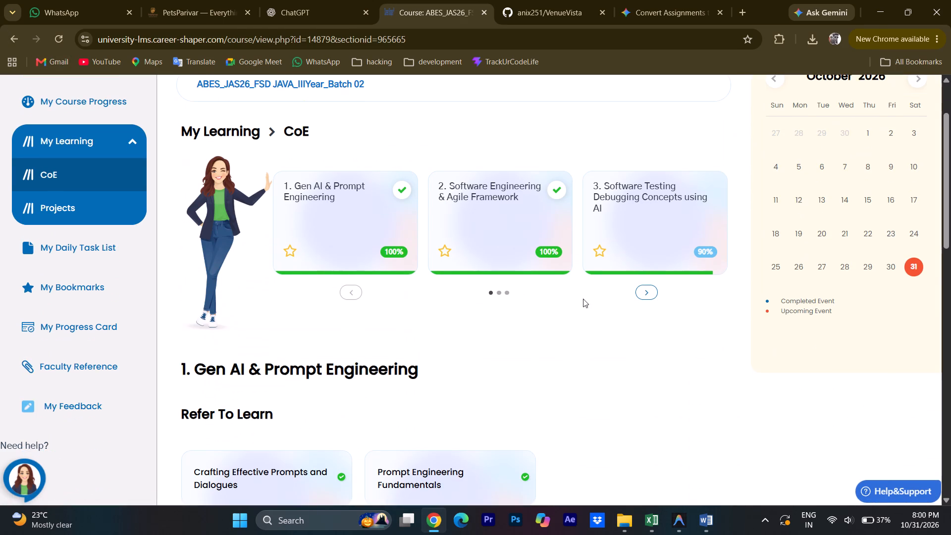
pyautogui.click(642, 296)
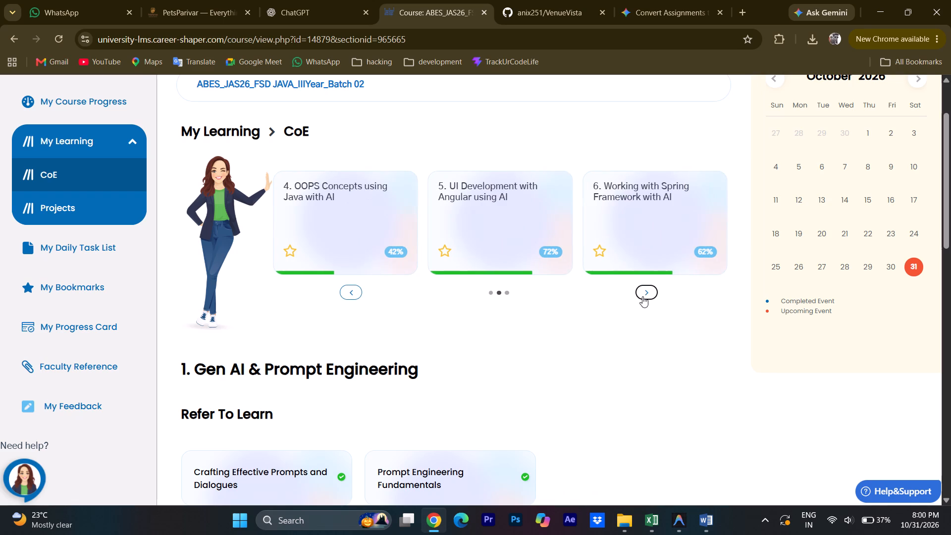
pyautogui.click(320, 199)
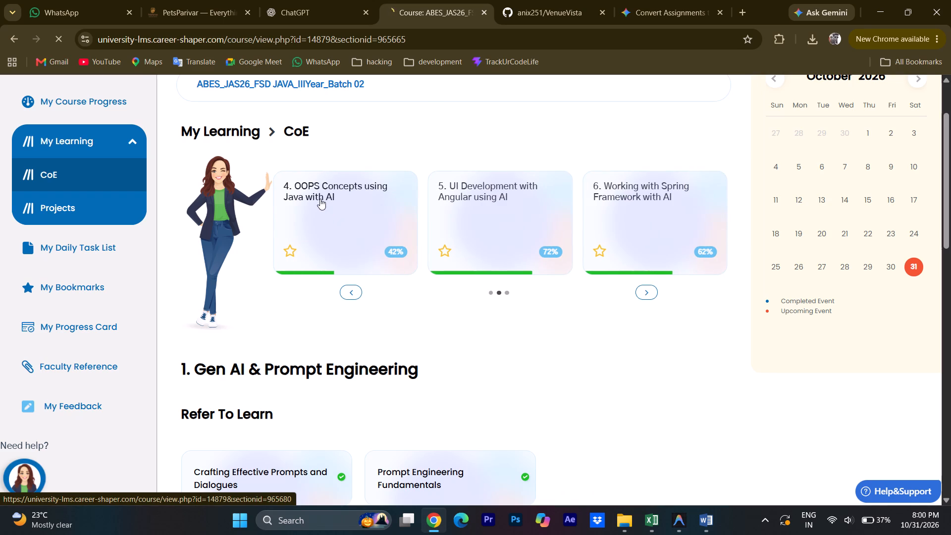
# Start a submission for the Q003_Employee_Detail_display assignment under My Practice.
pyautogui.scroll(-4, 418, 301)
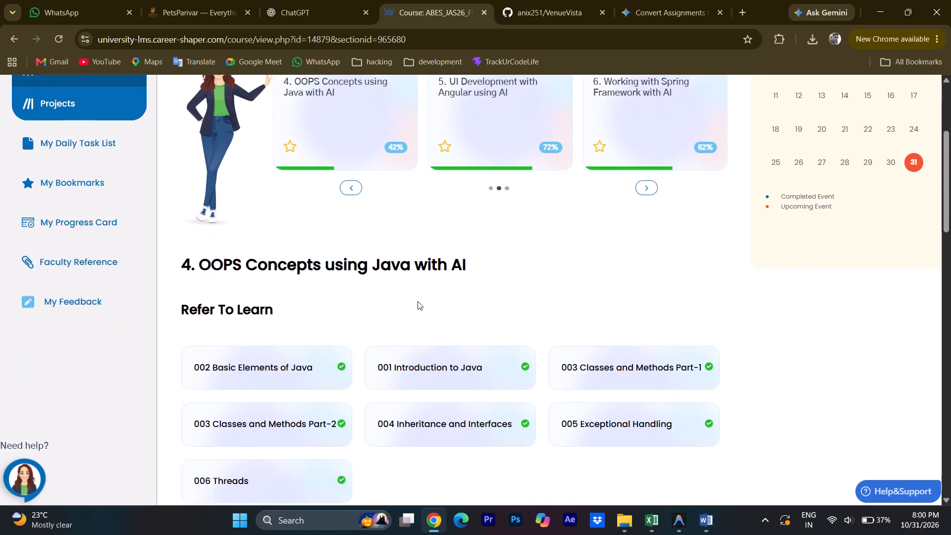
pyautogui.scroll(-4, 418, 301)
pyautogui.scroll(-3, 386, 352)
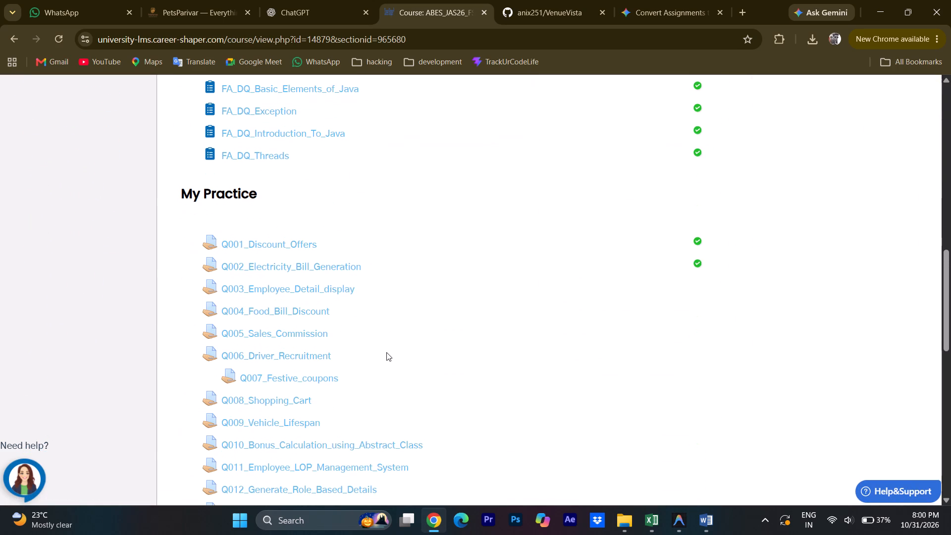
pyautogui.click(341, 286)
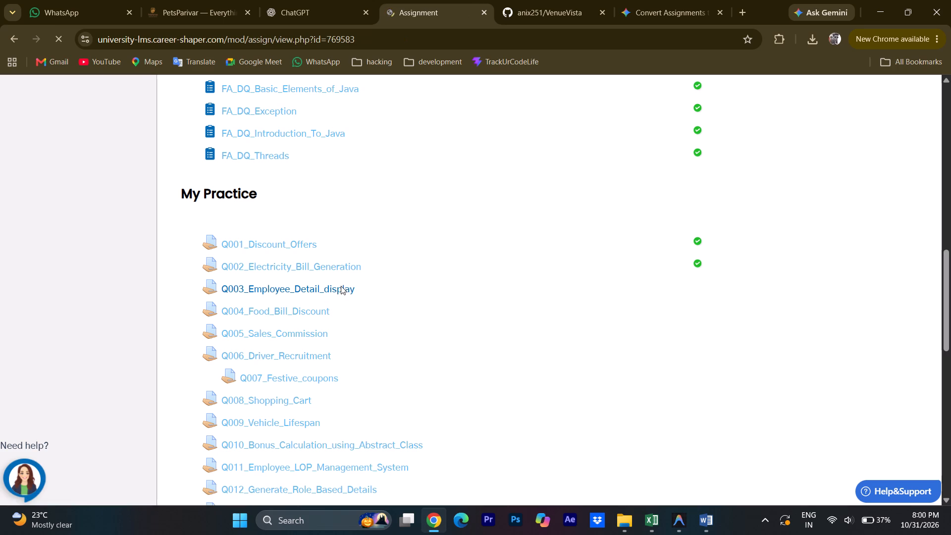
pyautogui.scroll(-3, 570, 463)
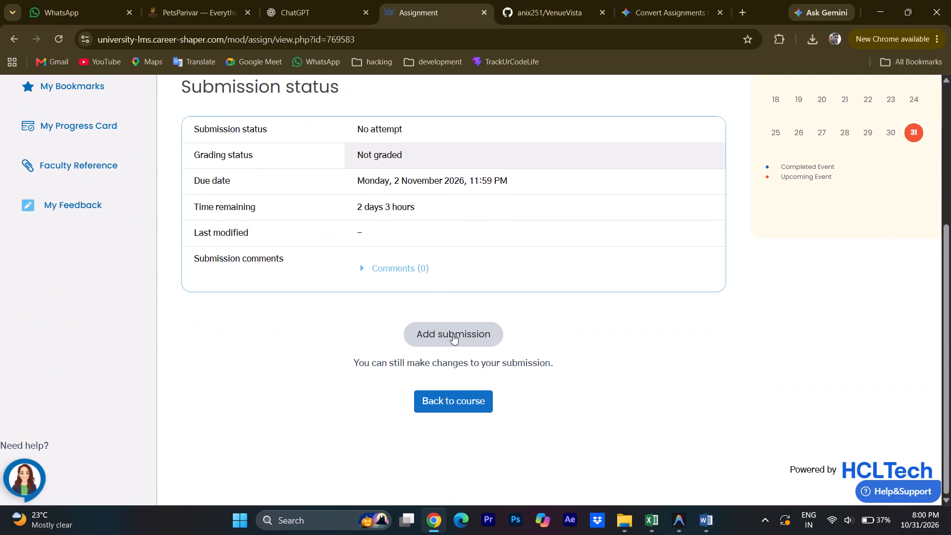
pyautogui.click(453, 337)
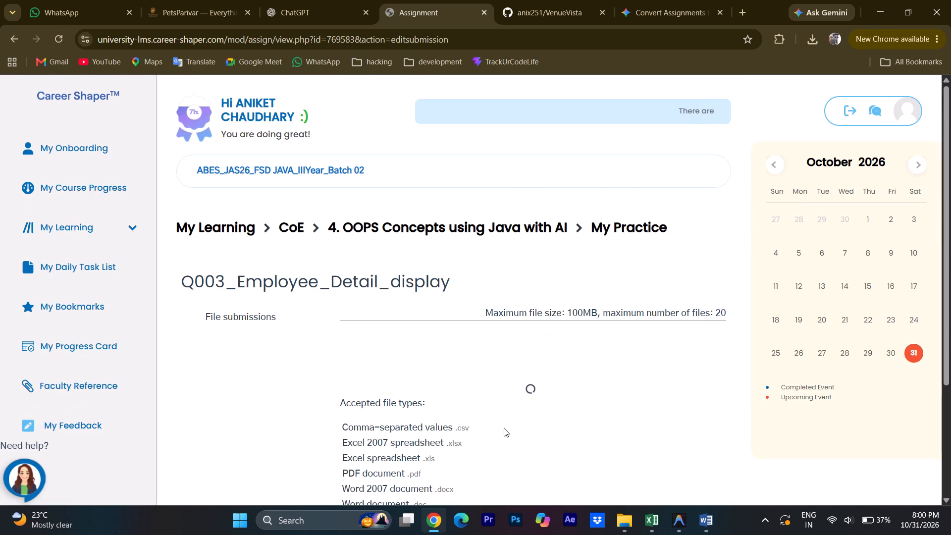
# Upload Q003_Employee_Detail_Display.docx from the File Explorer assignments folder and save the submission.
pyautogui.scroll(-4, 504, 428)
pyautogui.click(621, 518)
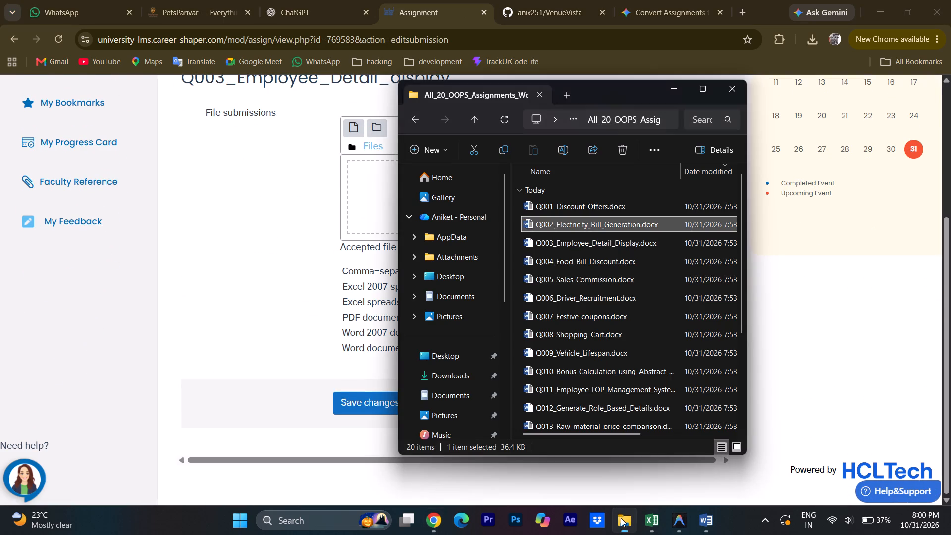
pyautogui.moveTo(531, 247); pyautogui.dragTo(378, 215)
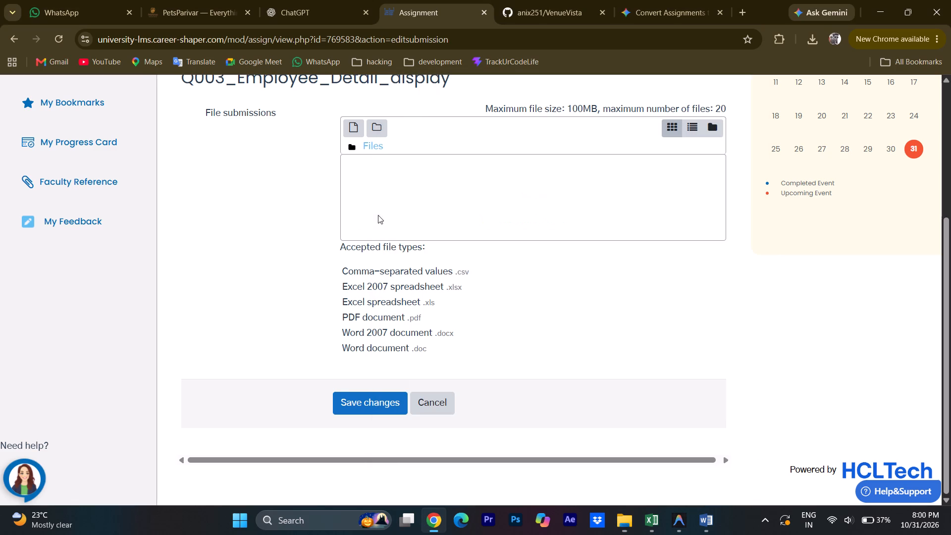
pyautogui.click(386, 405)
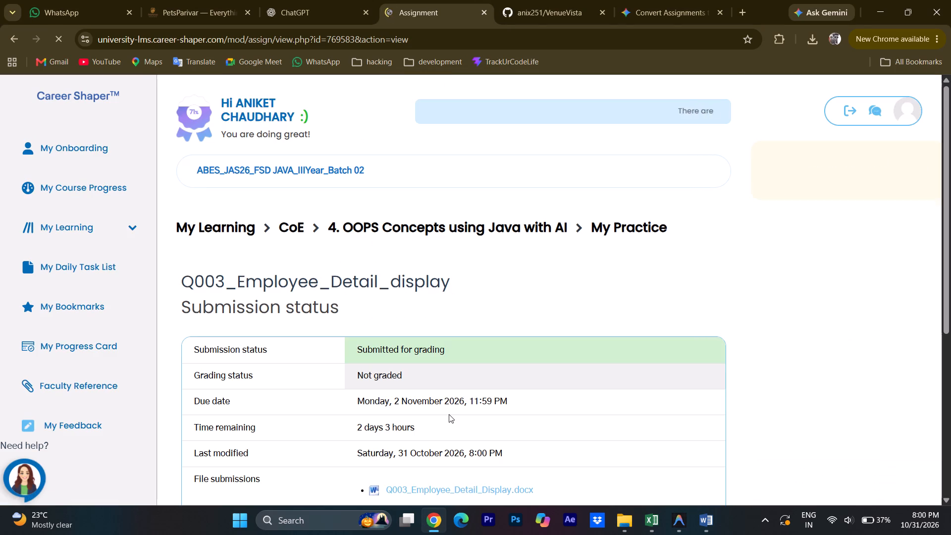
# Return to the course and open the section 4. OOPS Concepts using Java with AI.
pyautogui.scroll(-5, 449, 414)
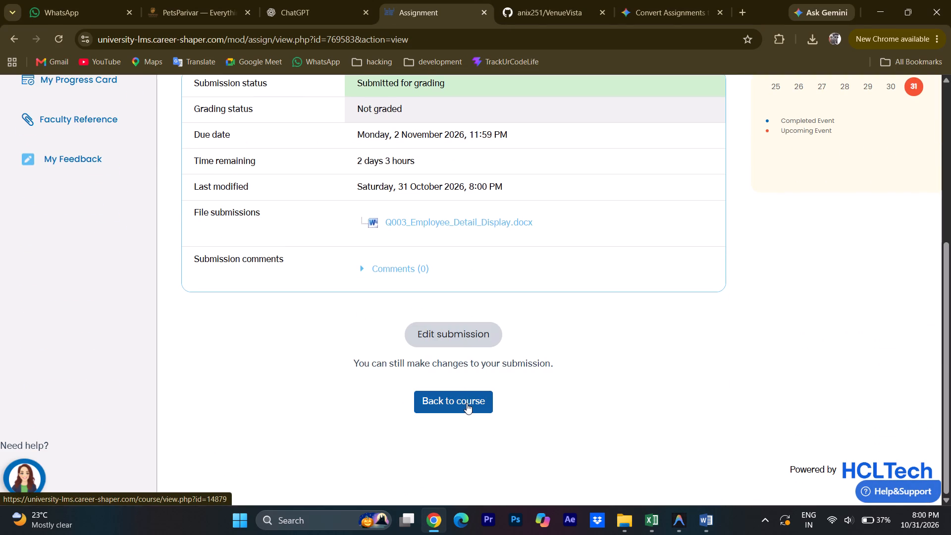
pyautogui.click(467, 403)
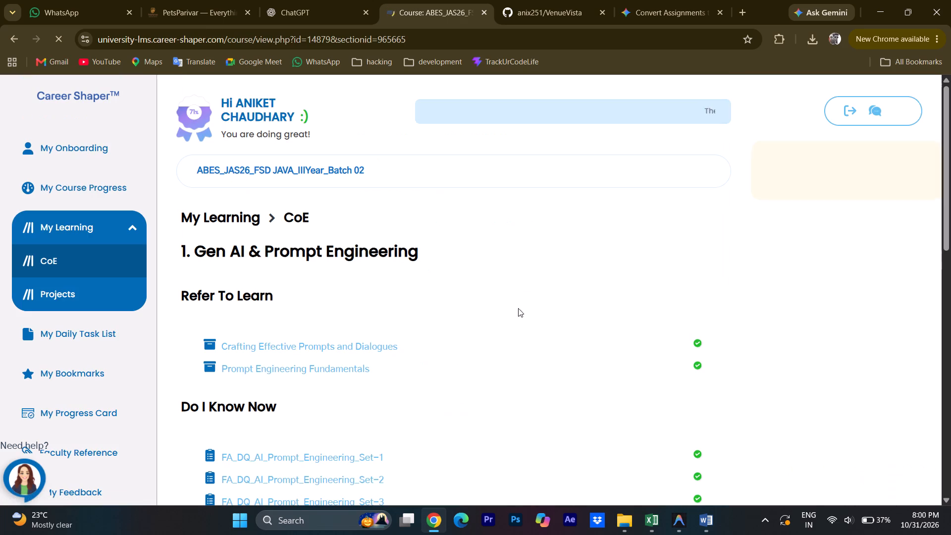
pyautogui.click(650, 385)
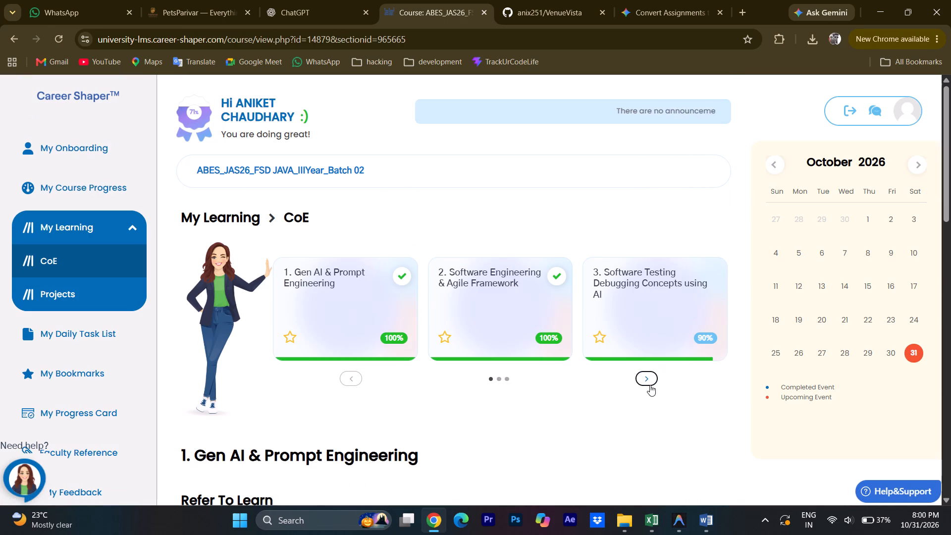
pyautogui.click(299, 274)
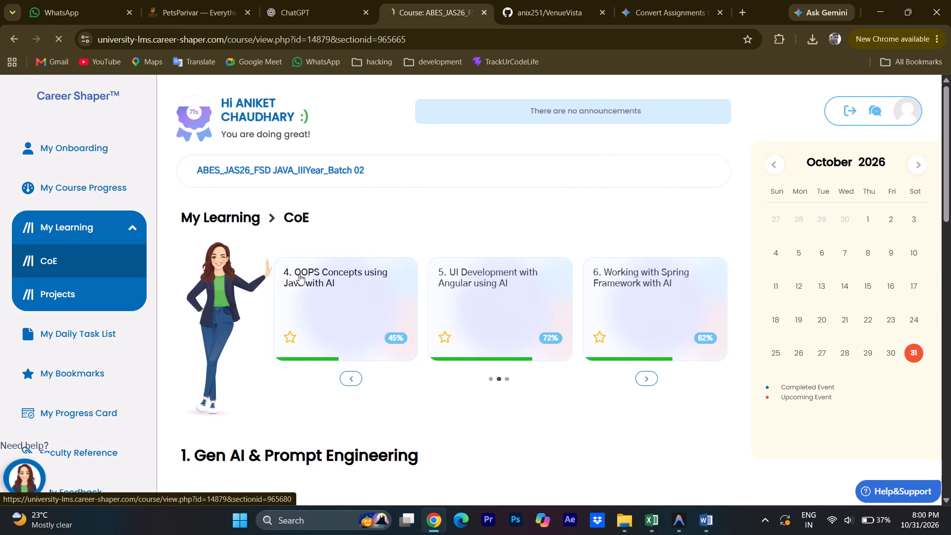
# Start a submission for the Q004_Food_Bill_Discount assignment under My Practice.
pyautogui.scroll(-7, 365, 375)
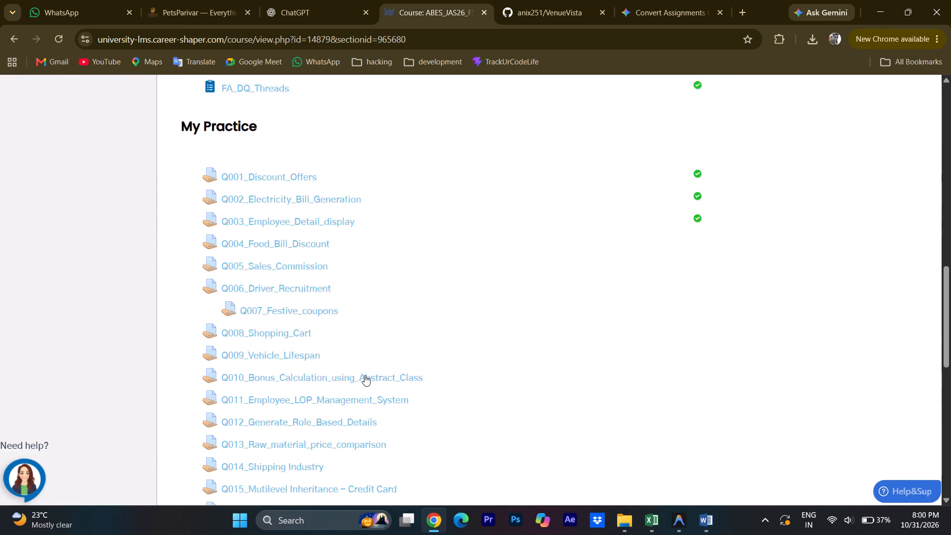
pyautogui.scroll(-1, 365, 375)
pyautogui.scroll(1, 365, 375)
pyautogui.click(313, 195)
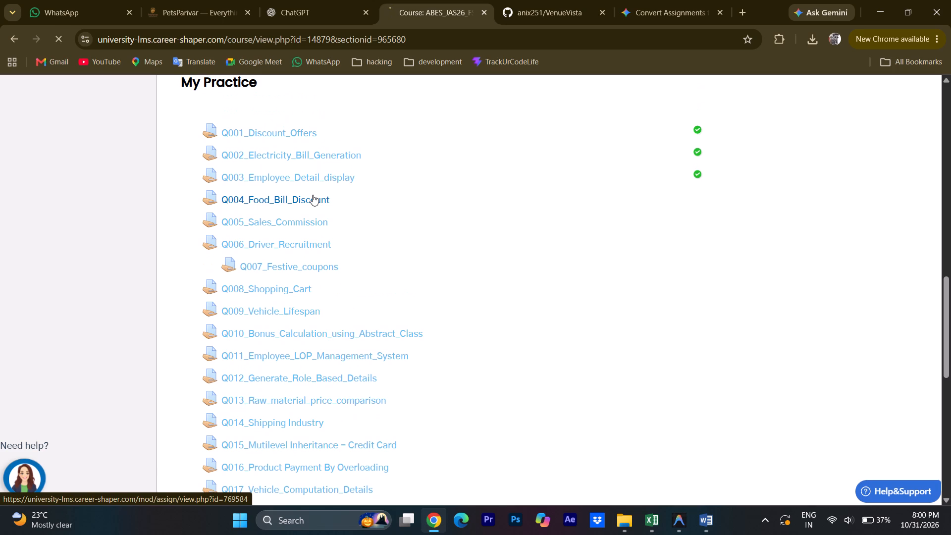
pyautogui.click(535, 399)
pyautogui.scroll(-5, 535, 399)
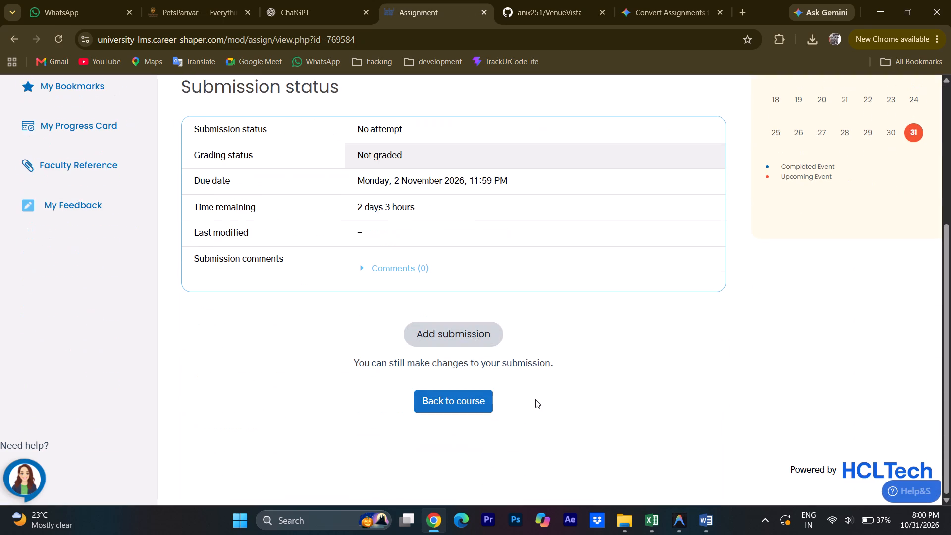
pyautogui.click(473, 332)
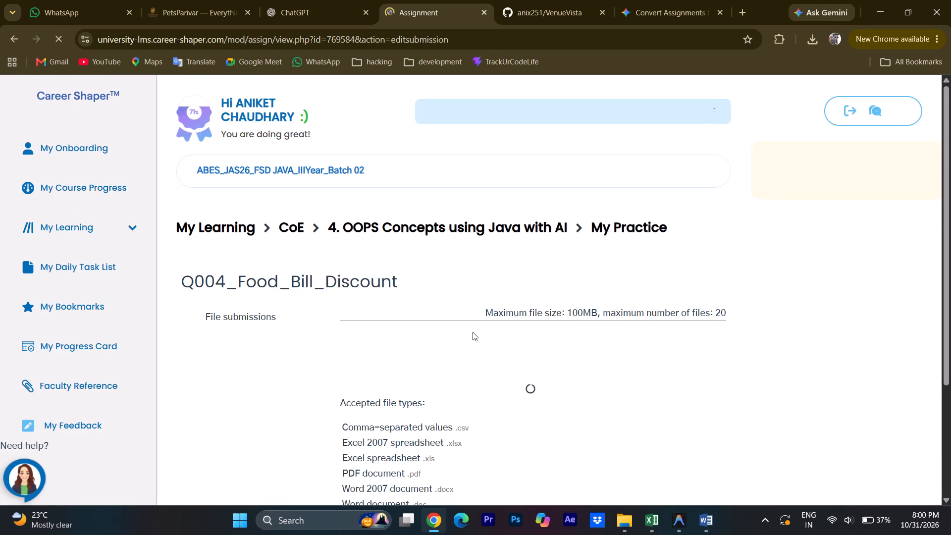
# Upload Q004_Food_Bill_Discount.docx from the File Explorer assignments folder and save the submission.
pyautogui.scroll(-5, 473, 332)
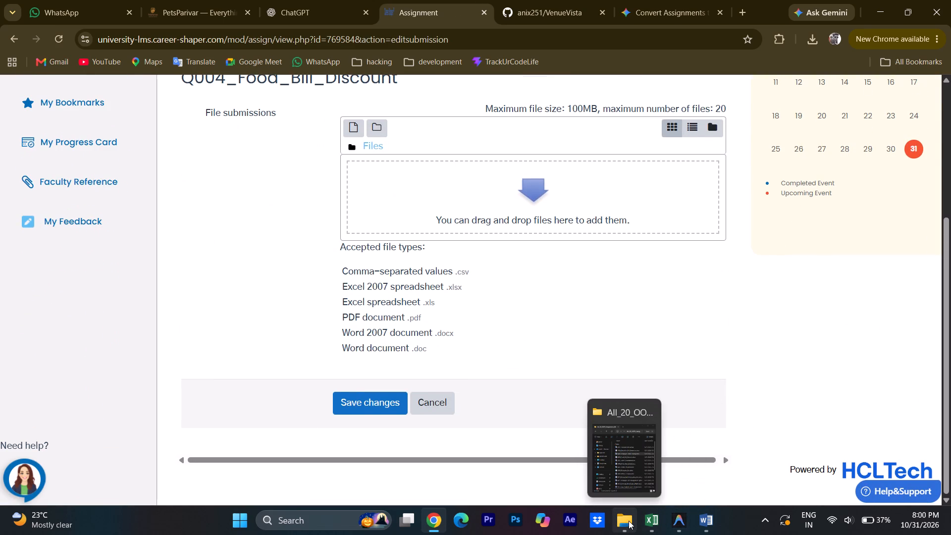
pyautogui.click(625, 452)
pyautogui.moveTo(553, 262); pyautogui.dragTo(381, 209)
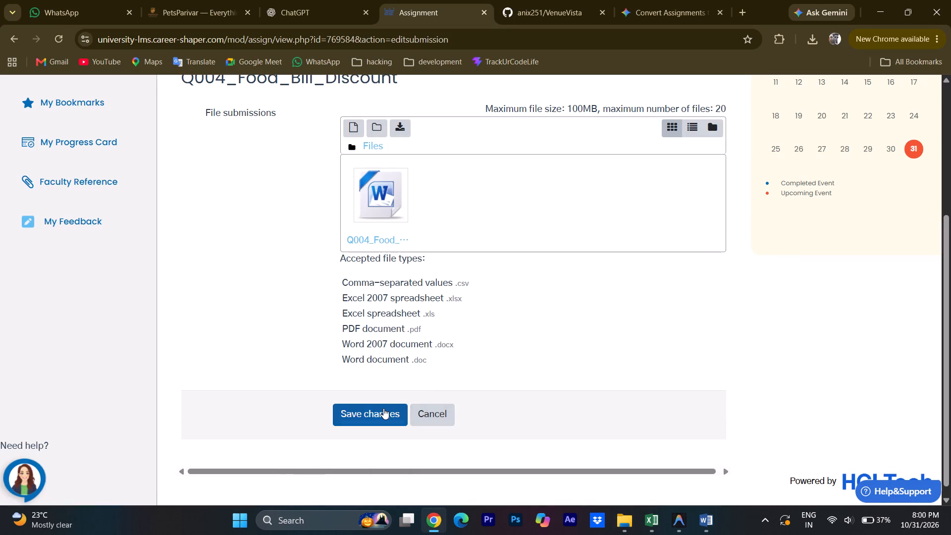
pyautogui.click(383, 408)
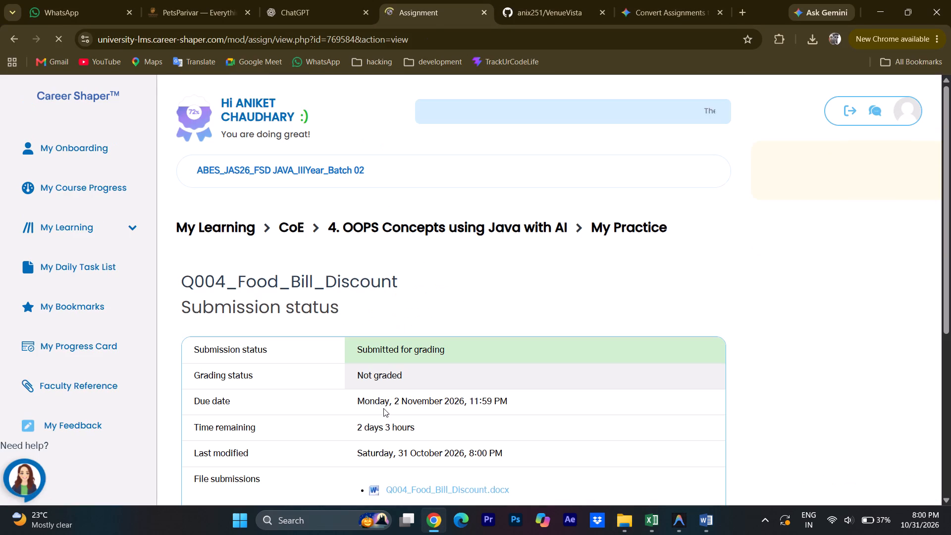
# Go back from the Q004 submission to the course and open the section 4. OOPS Concepts using Java with AI.
pyautogui.scroll(-4, 383, 408)
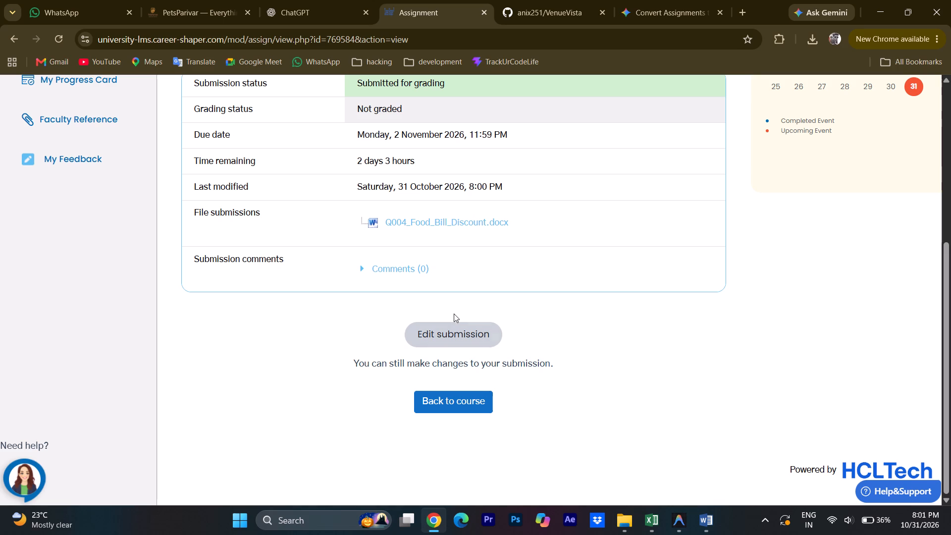
pyautogui.scroll(2, 458, 366)
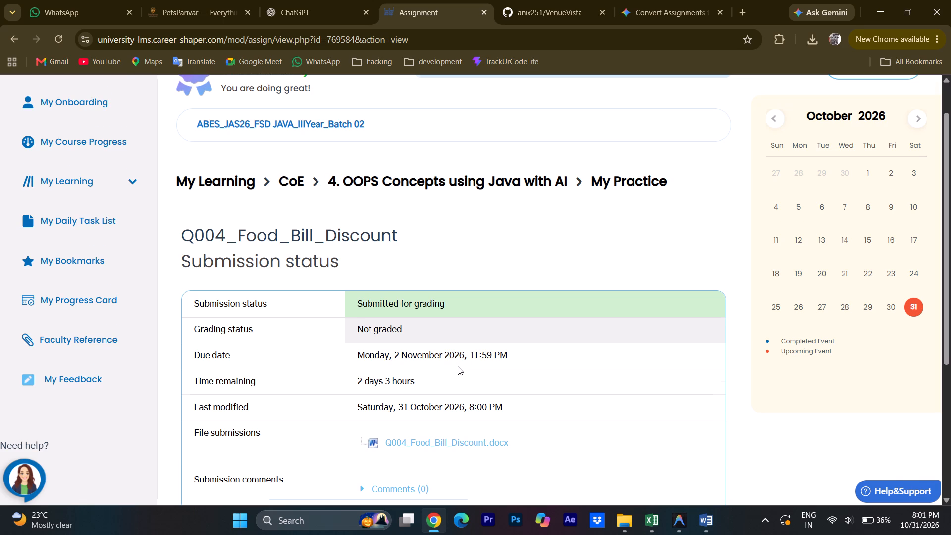
pyautogui.scroll(-3, 458, 366)
pyautogui.scroll(4, 456, 411)
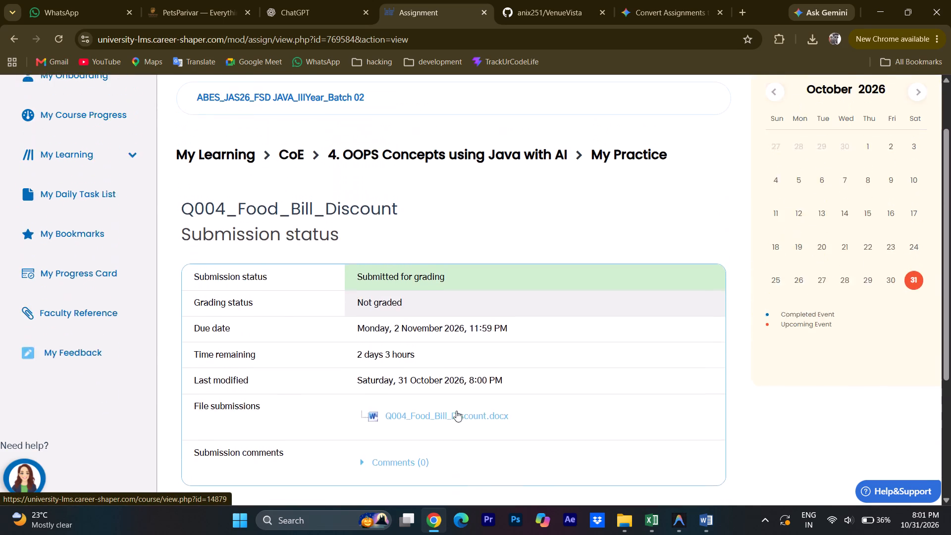
pyautogui.scroll(1, 456, 411)
pyautogui.scroll(-4, 456, 411)
pyautogui.click(465, 391)
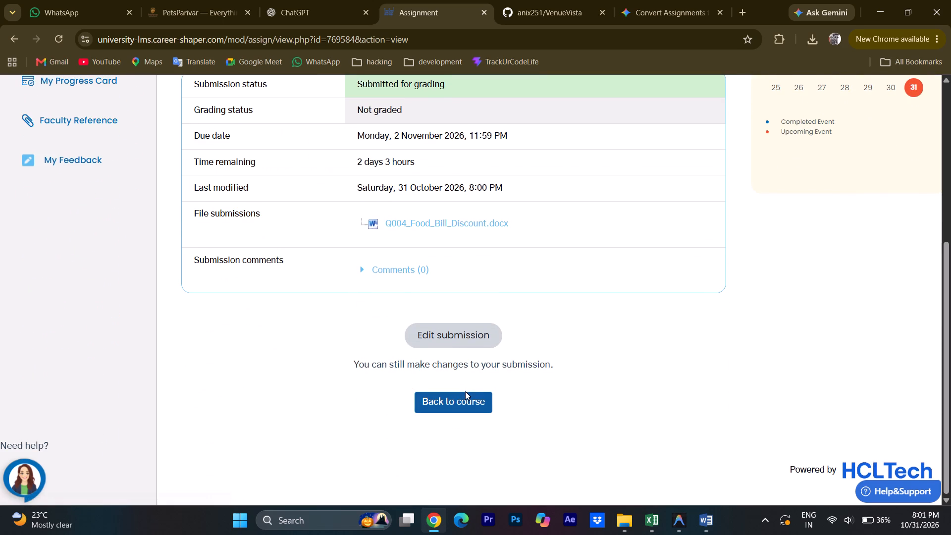
pyautogui.click(459, 407)
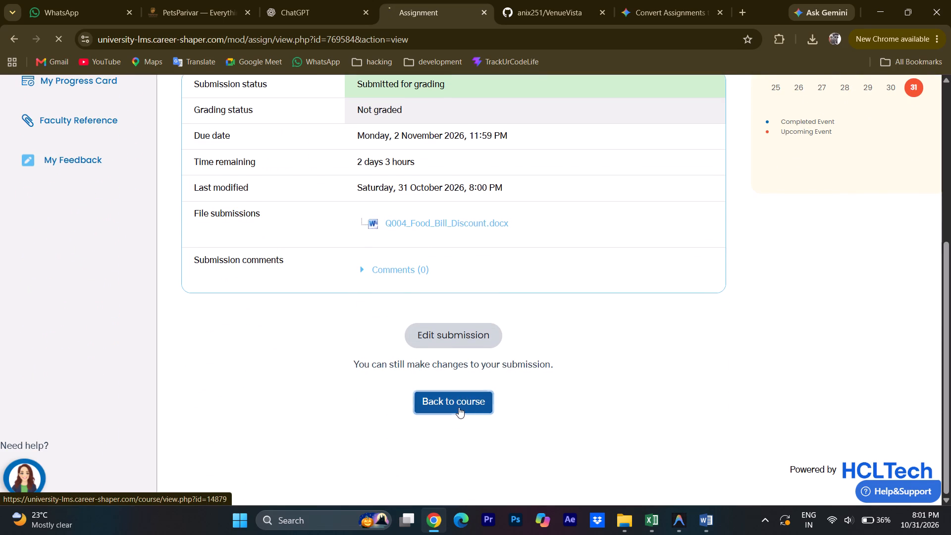
pyautogui.scroll(-5, 392, 354)
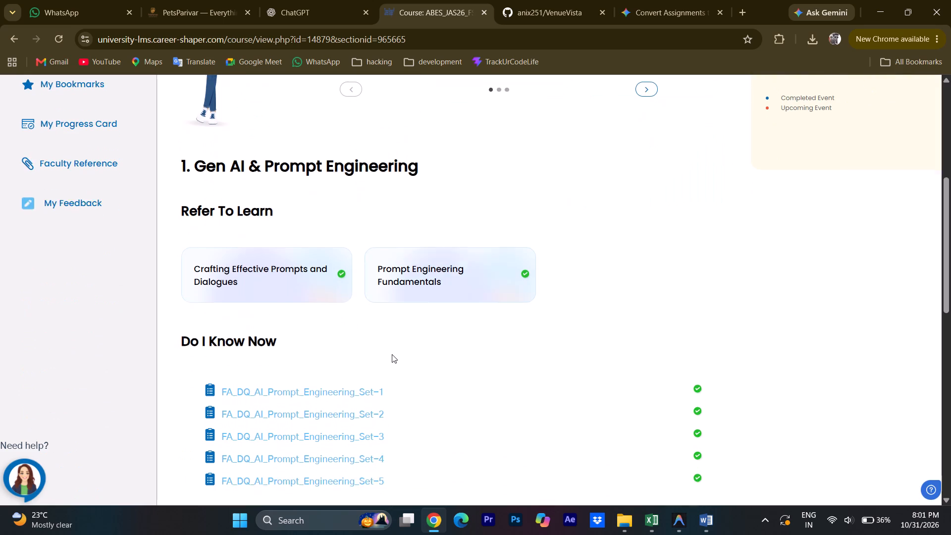
pyautogui.scroll(-6, 392, 354)
pyautogui.scroll(7, 392, 354)
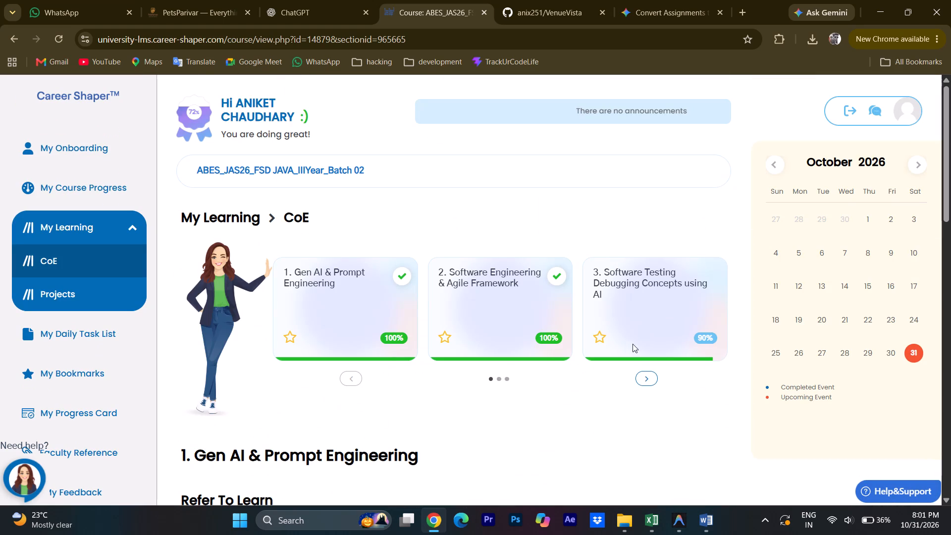
pyautogui.click(655, 378)
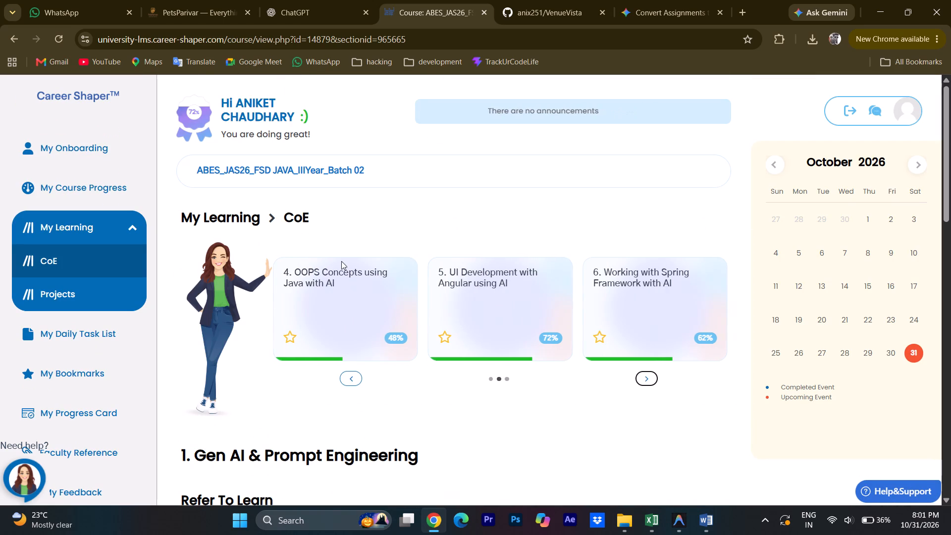
pyautogui.click(347, 273)
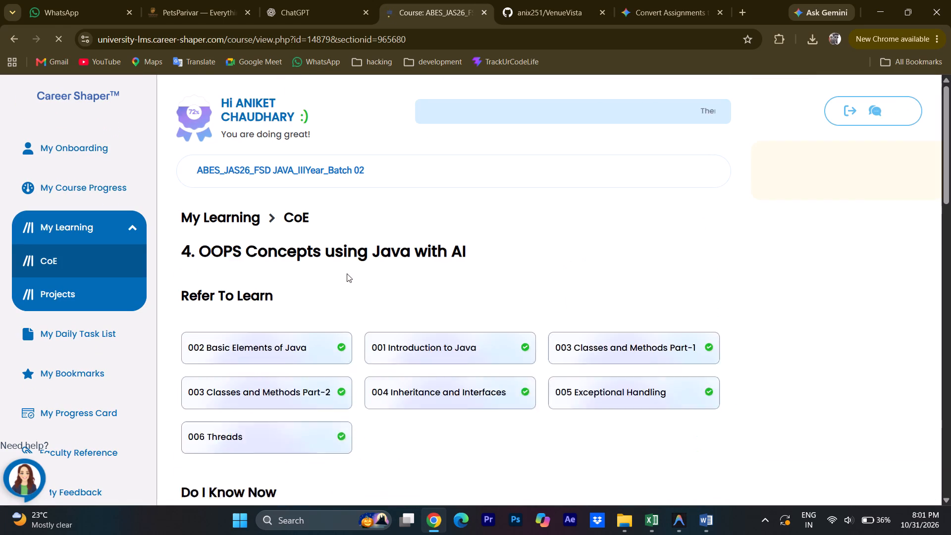
# Start a submission for the Q005_Sales_Commission assignment under My Practice.
pyautogui.scroll(-7, 420, 441)
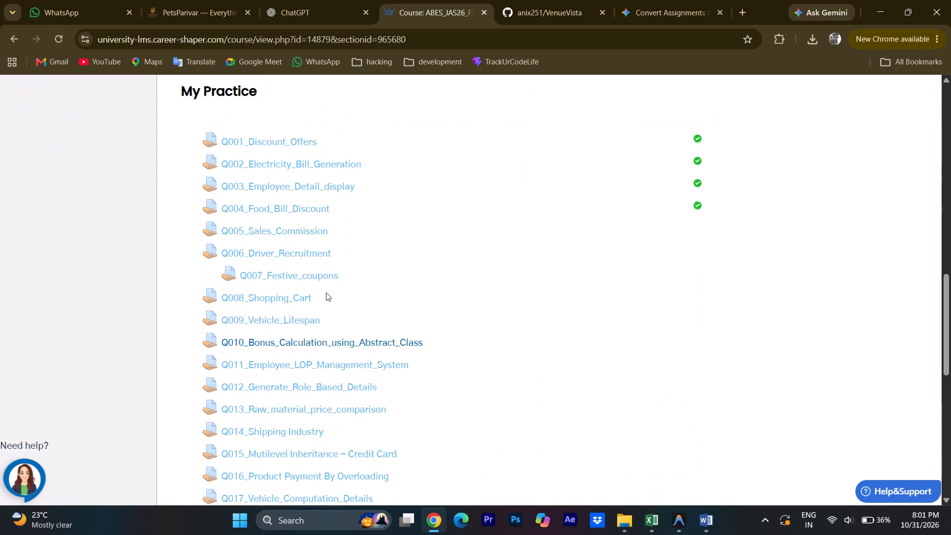
pyautogui.click(302, 235)
pyautogui.scroll(-2, 482, 430)
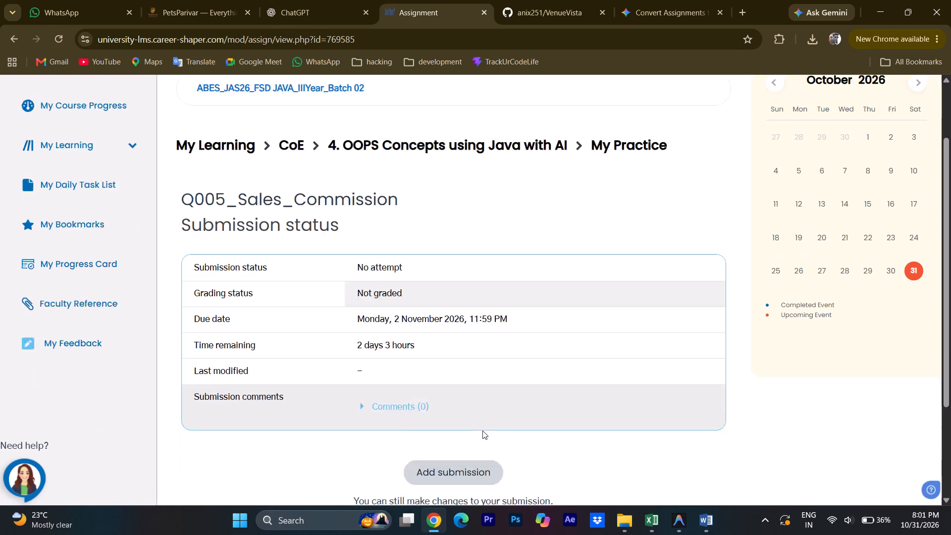
pyautogui.scroll(-2, 482, 430)
pyautogui.click(460, 340)
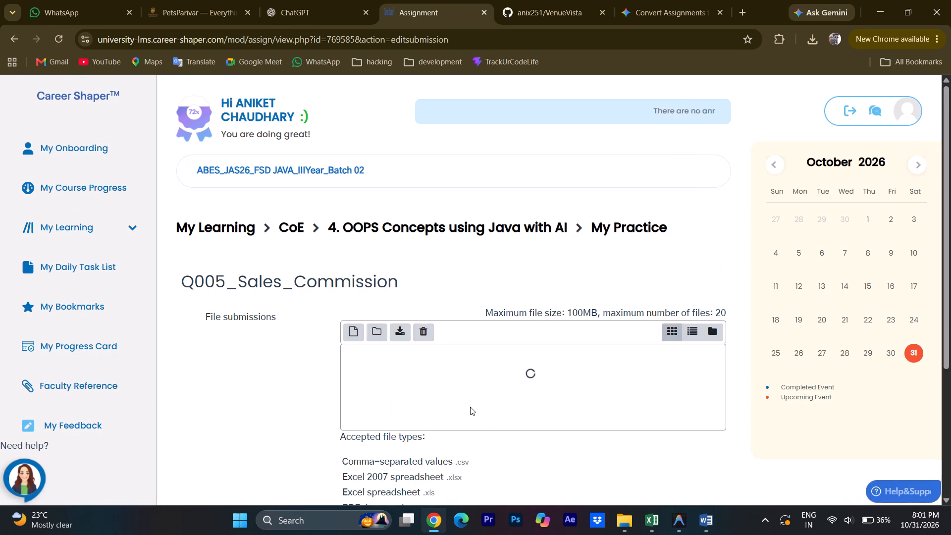
# Upload Q005_Sales_Commission.docx from the File Explorer assignments folder and save the submission.
pyautogui.scroll(-3, 470, 407)
pyautogui.click(626, 518)
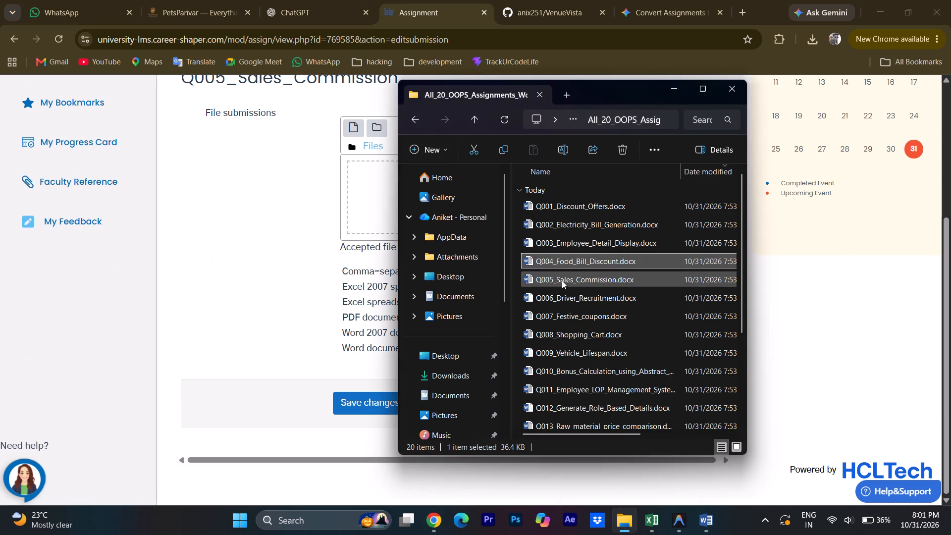
pyautogui.moveTo(566, 283); pyautogui.dragTo(392, 216)
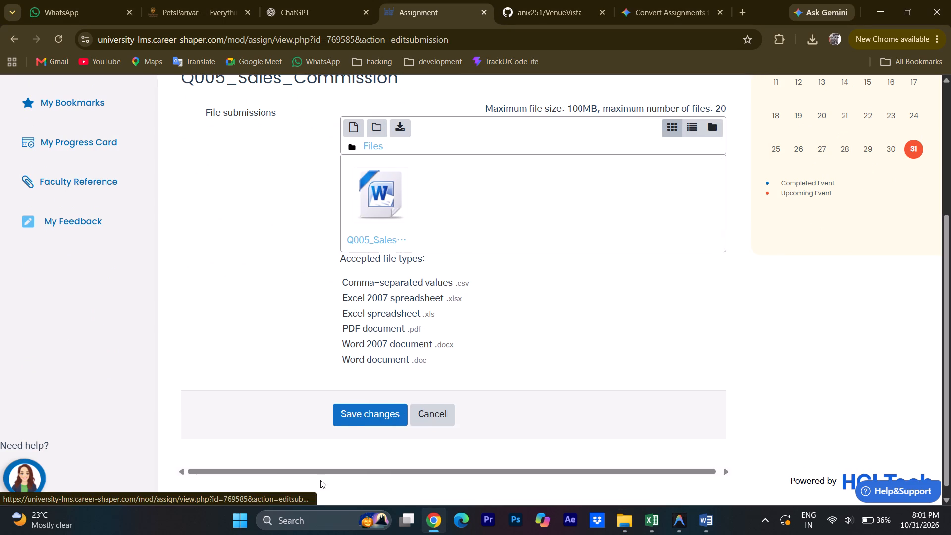
pyautogui.click(352, 417)
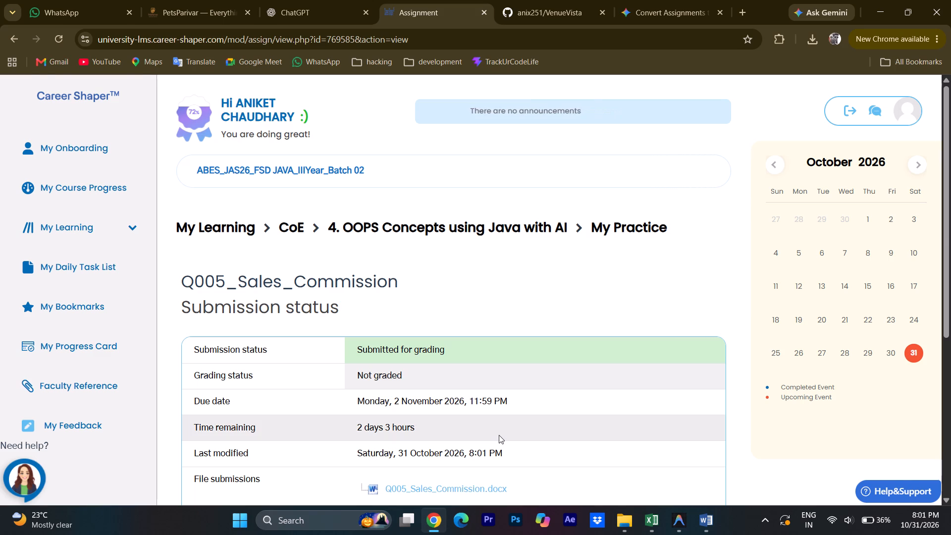
# Go back from the Q005 submission to the course and open the section 4. OOPS Concepts using Java with AI.
pyautogui.scroll(-6, 499, 435)
pyautogui.scroll(3, 499, 435)
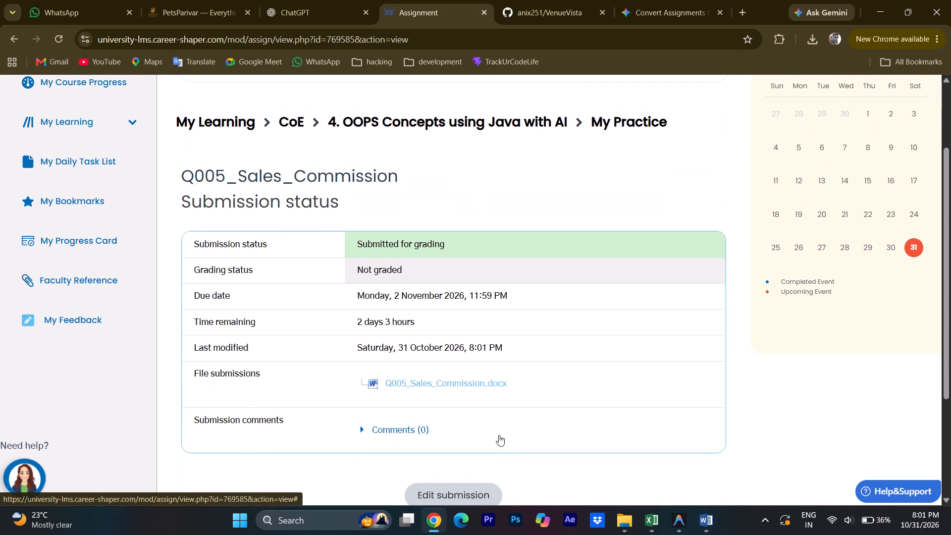
pyautogui.scroll(-4, 499, 435)
pyautogui.click(452, 406)
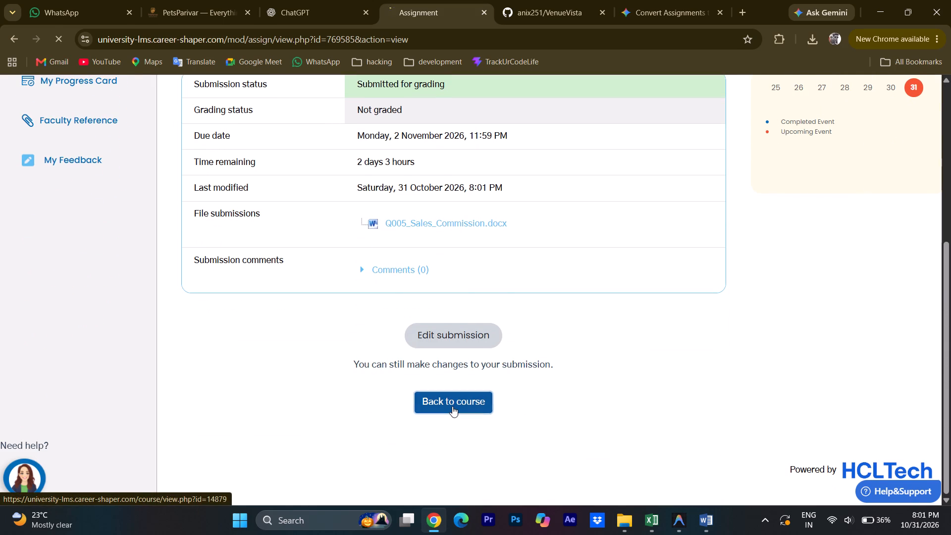
pyautogui.scroll(-2, 452, 406)
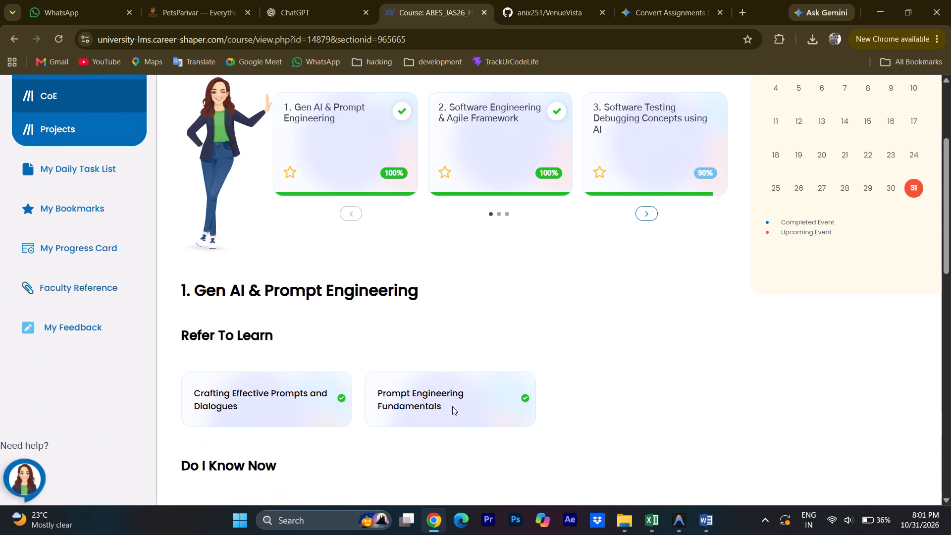
pyautogui.scroll(1, 452, 406)
pyautogui.click(650, 318)
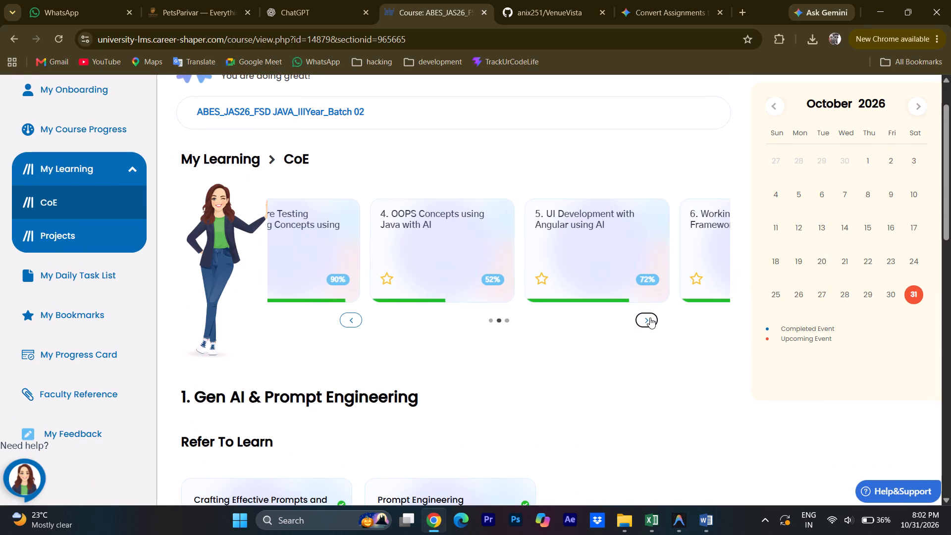
pyautogui.scroll(-5, 439, 357)
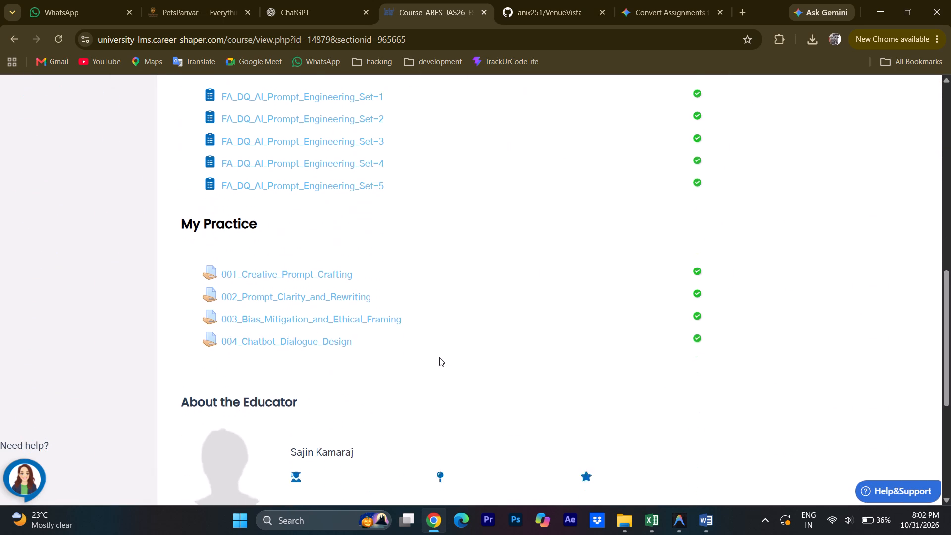
pyautogui.scroll(-2, 439, 357)
pyautogui.scroll(6, 439, 357)
pyautogui.click(339, 278)
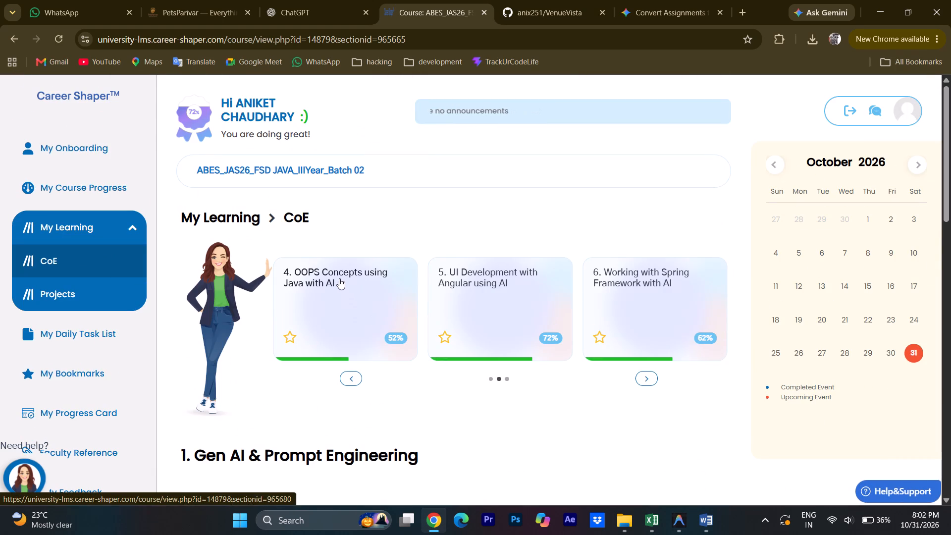
# Copy the formatted letter Q from the title of the open Q005_Sales_Commission.docx in Word and close that document.
pyautogui.scroll(-5, 425, 380)
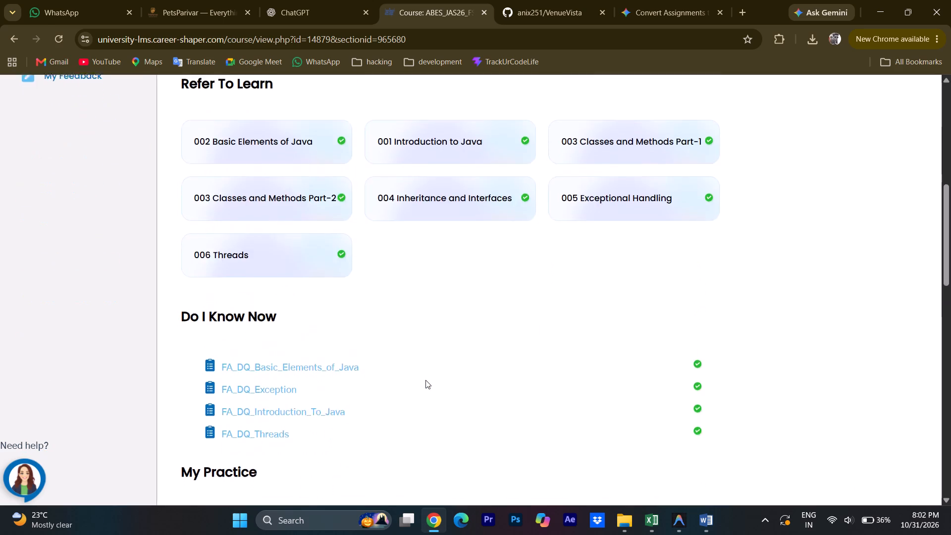
pyautogui.scroll(-2, 425, 380)
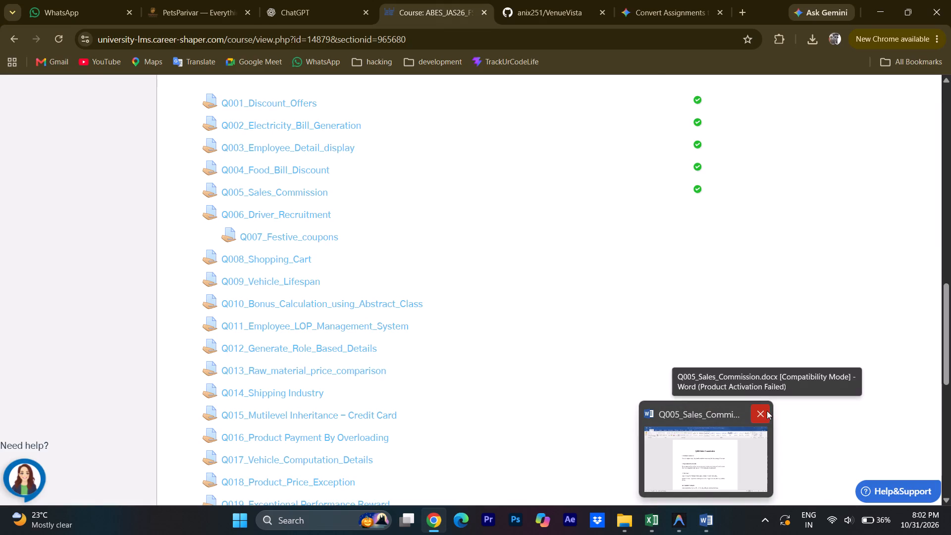
pyautogui.click(704, 445)
pyautogui.moveTo(404, 189); pyautogui.dragTo(393, 189)
pyautogui.hotkey('ctrl', 'c')
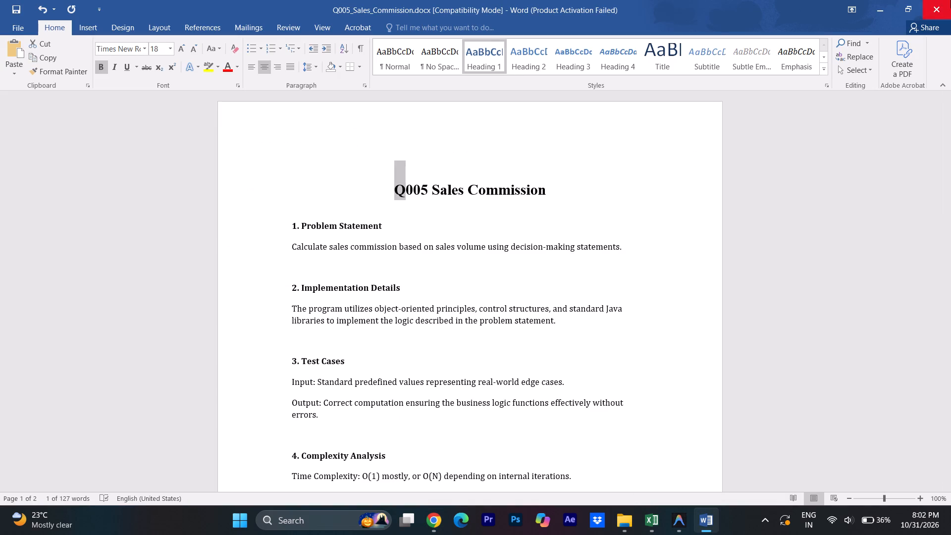
pyautogui.click(950, 0)
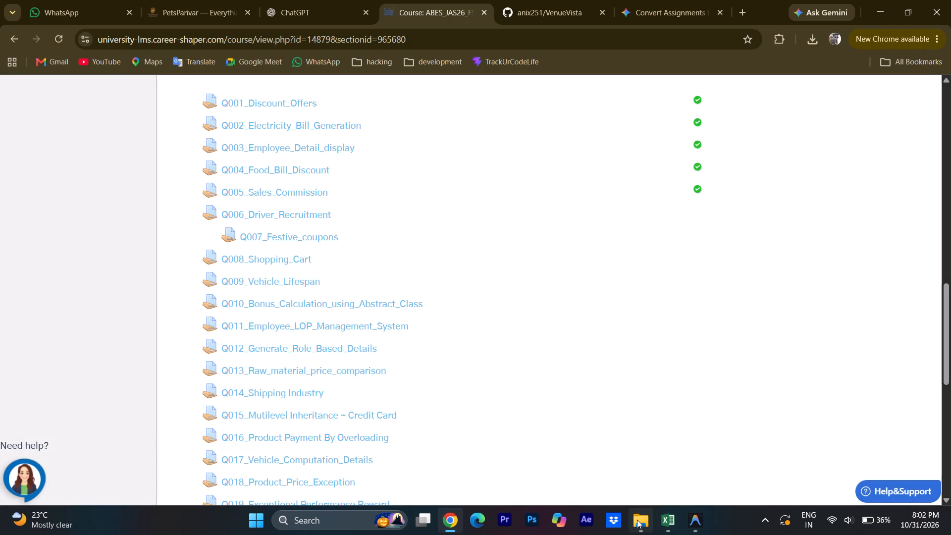
# Open Q006_Driver_Recruitment.docx from the File Explorer assignments folder, dismiss the Office activation notice, and enable editing.
pyautogui.click(639, 455)
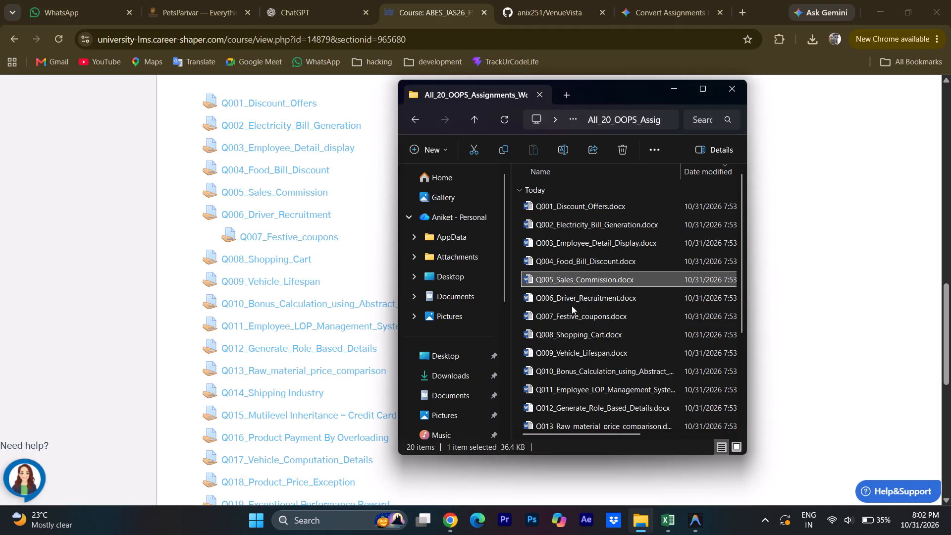
pyautogui.doubleClick(570, 304)
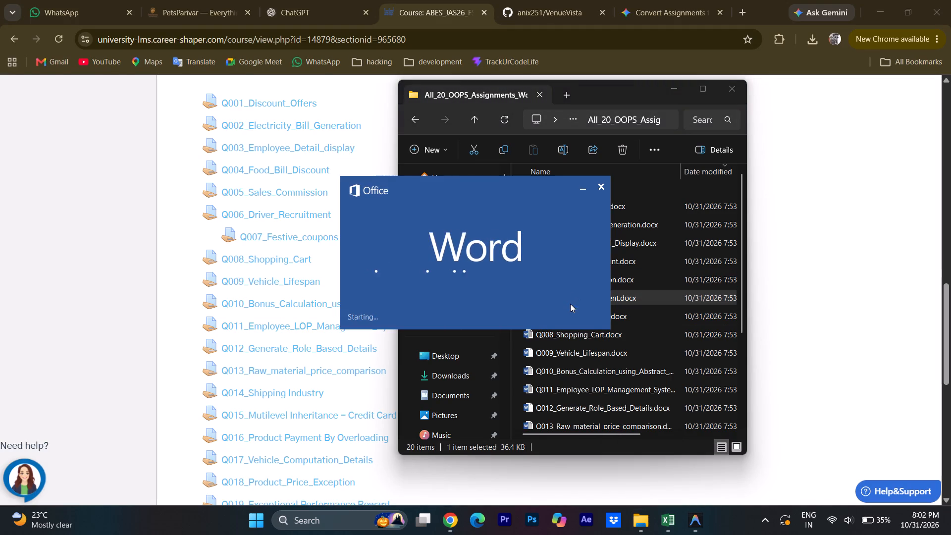
pyautogui.click(494, 22)
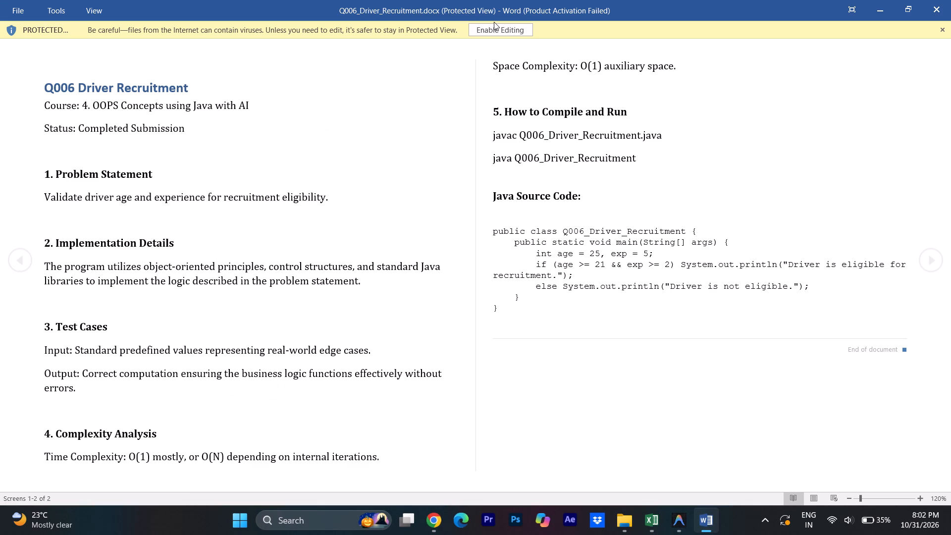
pyautogui.click(493, 24)
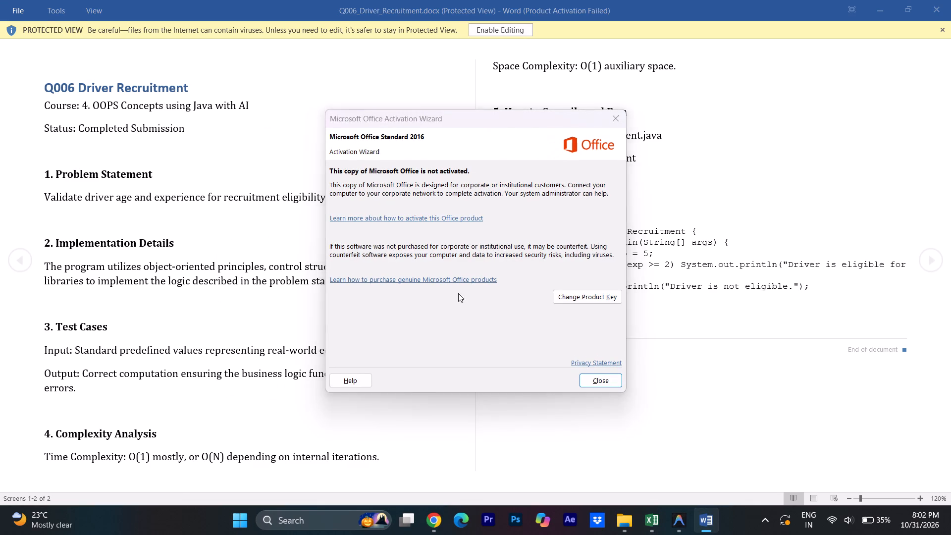
pyautogui.click(592, 377)
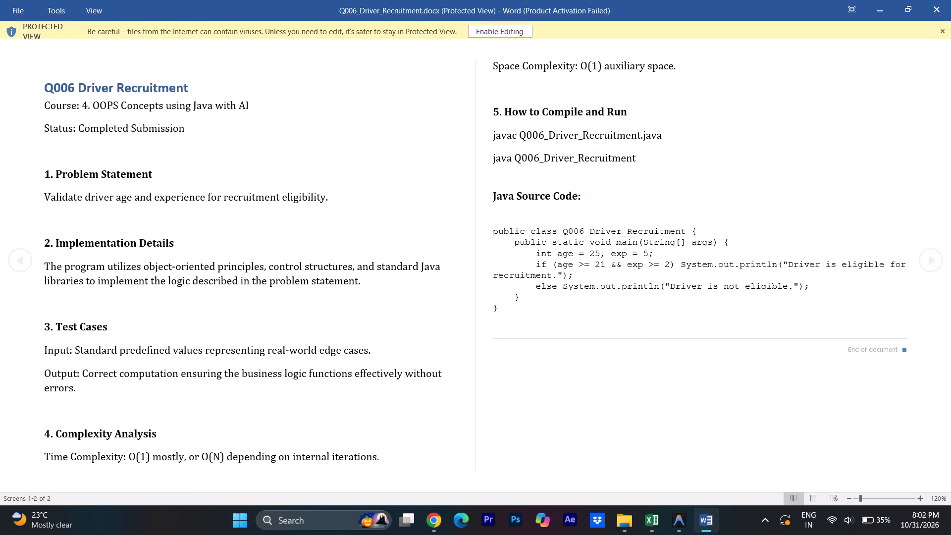
pyautogui.click(483, 33)
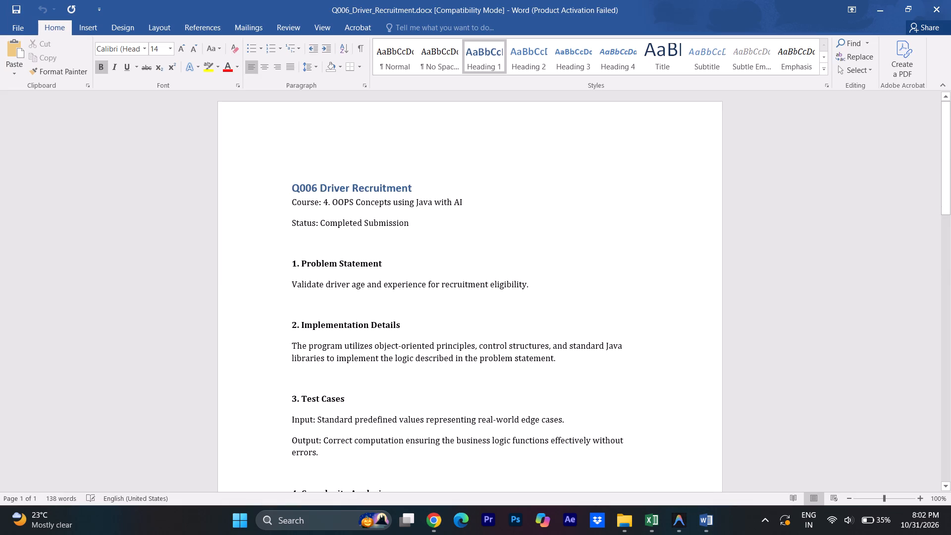
# Delete the Course and Status lines under the Q006 Driver Recruitment title and centre the title.
pyautogui.moveTo(415, 230); pyautogui.dragTo(283, 207)
pyautogui.press('BackSpace')
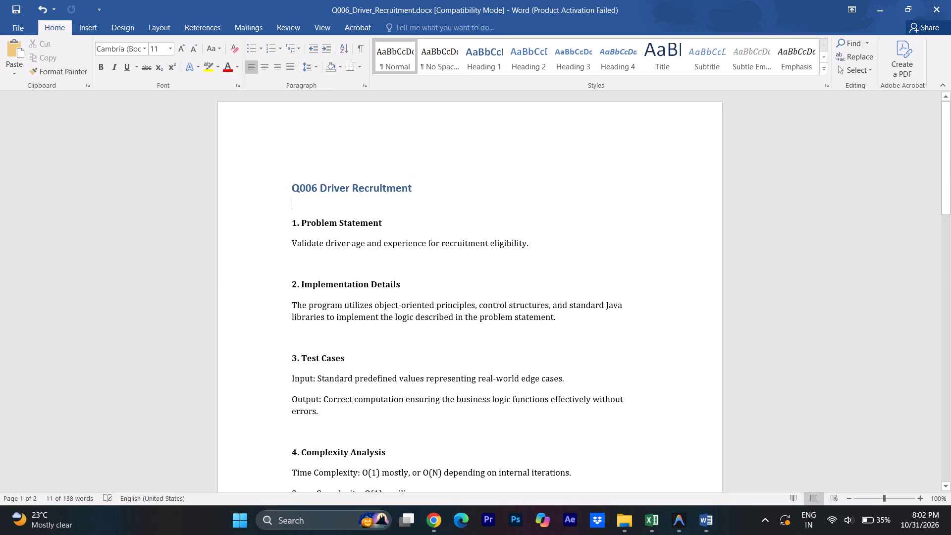
pyautogui.click(417, 187)
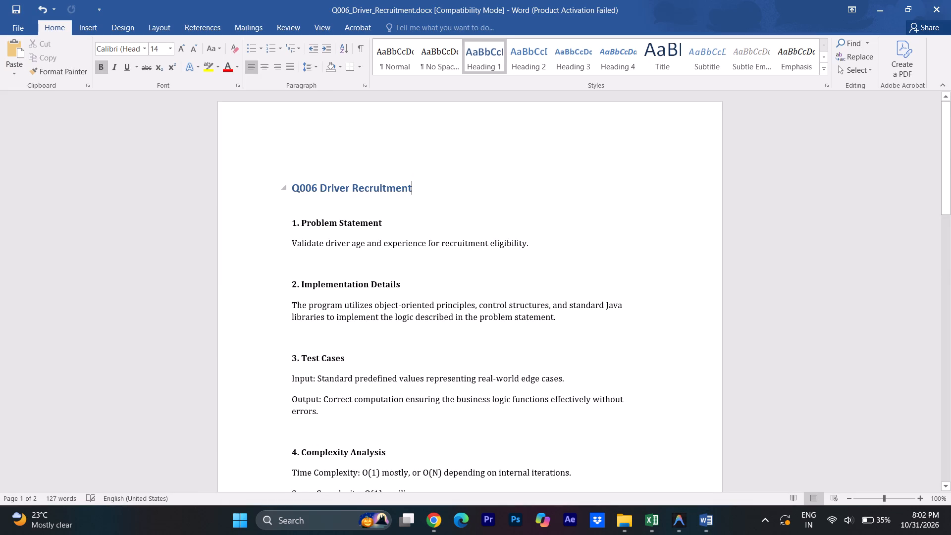
pyautogui.click(264, 63)
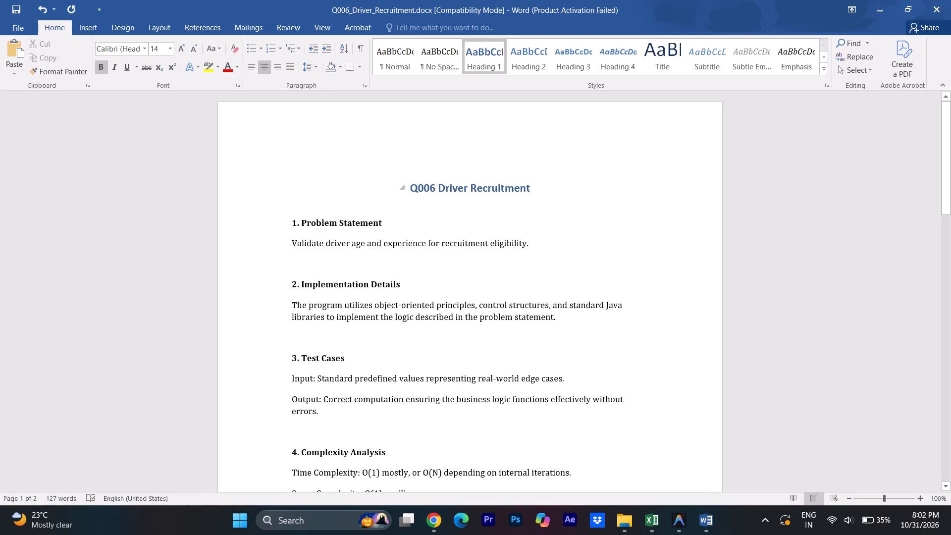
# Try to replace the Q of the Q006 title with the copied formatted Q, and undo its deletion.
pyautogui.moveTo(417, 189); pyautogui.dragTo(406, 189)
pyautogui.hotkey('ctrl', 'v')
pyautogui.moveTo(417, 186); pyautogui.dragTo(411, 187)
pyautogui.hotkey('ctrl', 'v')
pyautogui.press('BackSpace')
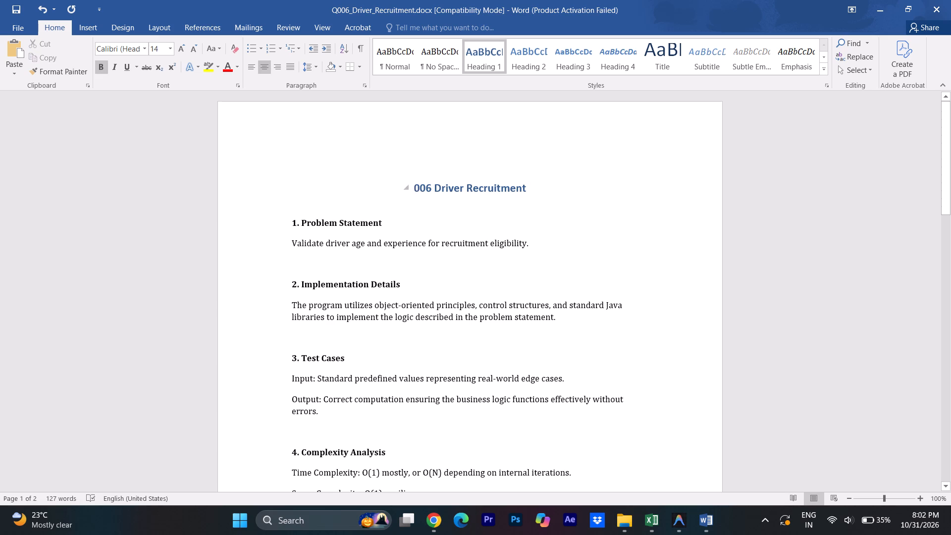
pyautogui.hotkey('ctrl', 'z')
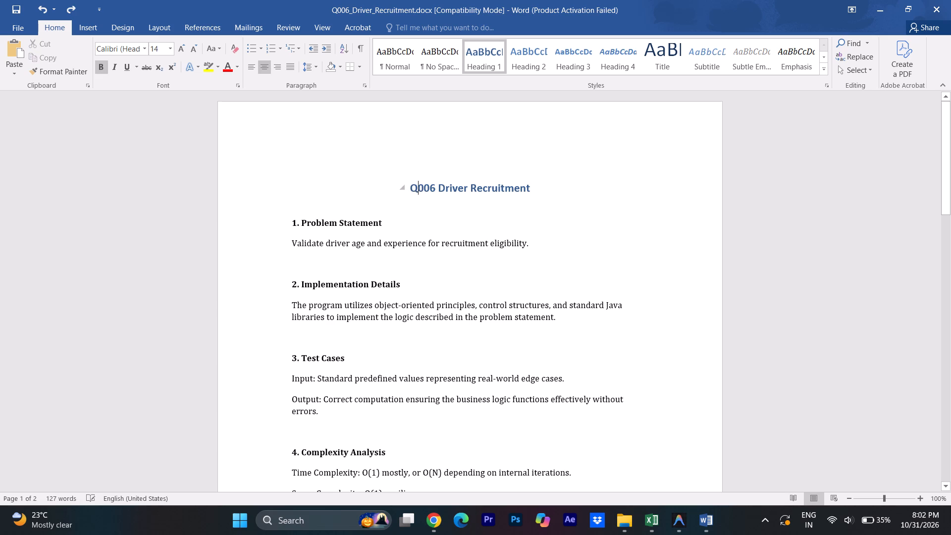
# Format the Q006 Driver Recruitment title as 18 pt Times New Roman in black.
pyautogui.moveTo(528, 189); pyautogui.dragTo(412, 192)
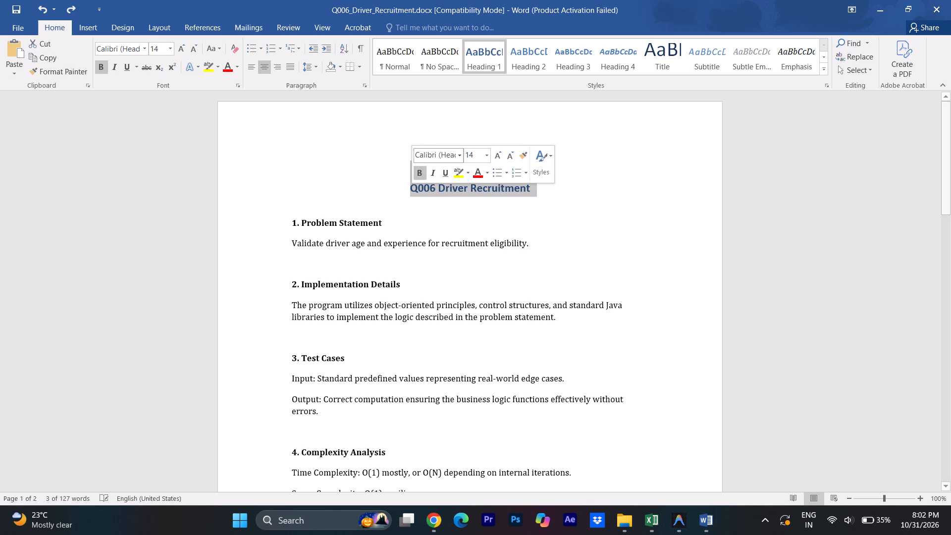
pyautogui.click(487, 158)
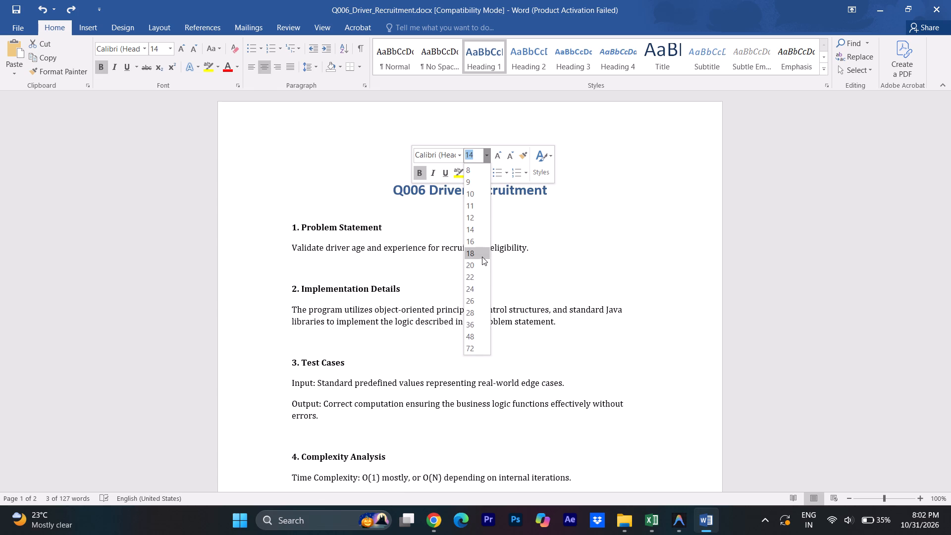
pyautogui.click(481, 255)
pyautogui.click(486, 174)
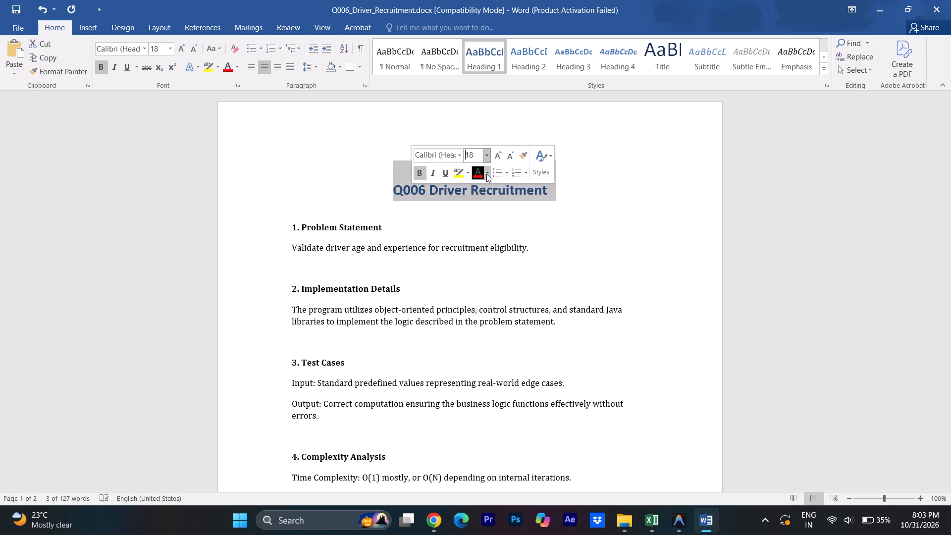
pyautogui.click(480, 183)
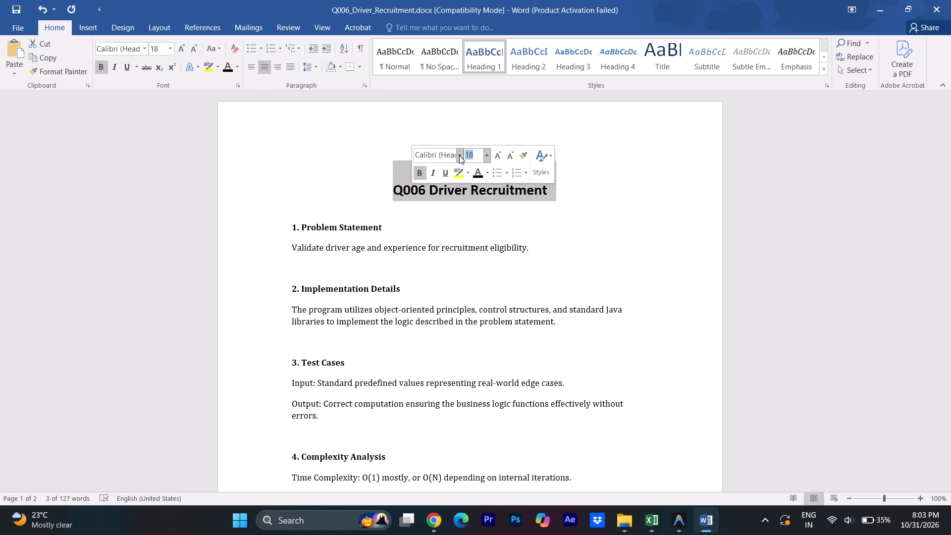
pyautogui.click(459, 156)
pyautogui.click(458, 263)
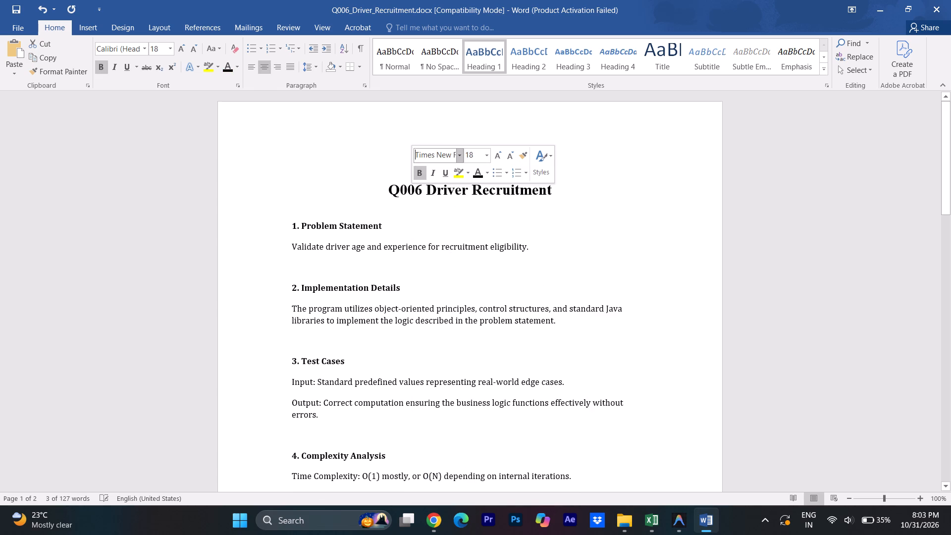
# Copy the formatted letter Q from the Q006 title and save the document.
pyautogui.click(425, 191)
pyautogui.moveTo(398, 189); pyautogui.dragTo(391, 189)
pyautogui.hotkey('ctrl', 'c')
pyautogui.click(447, 207)
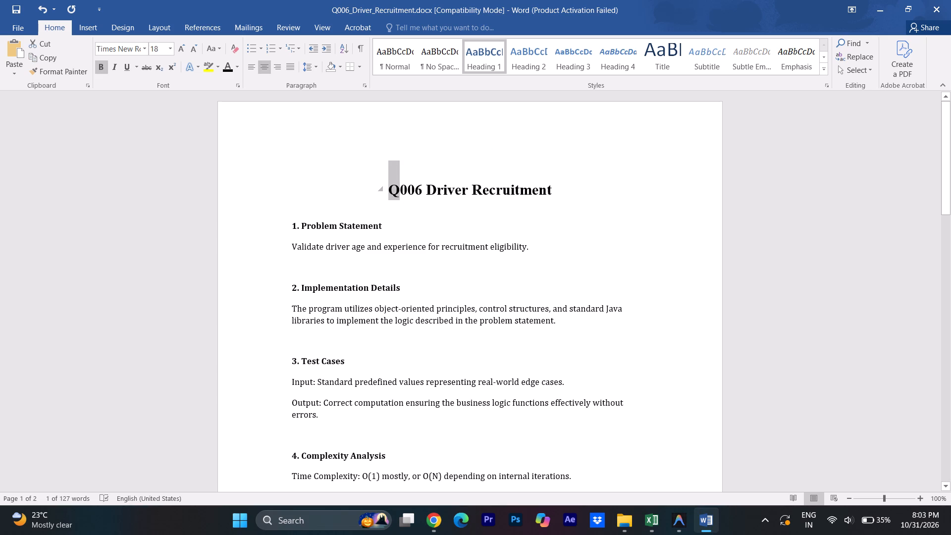
pyautogui.hotkey('ctrl', 's')
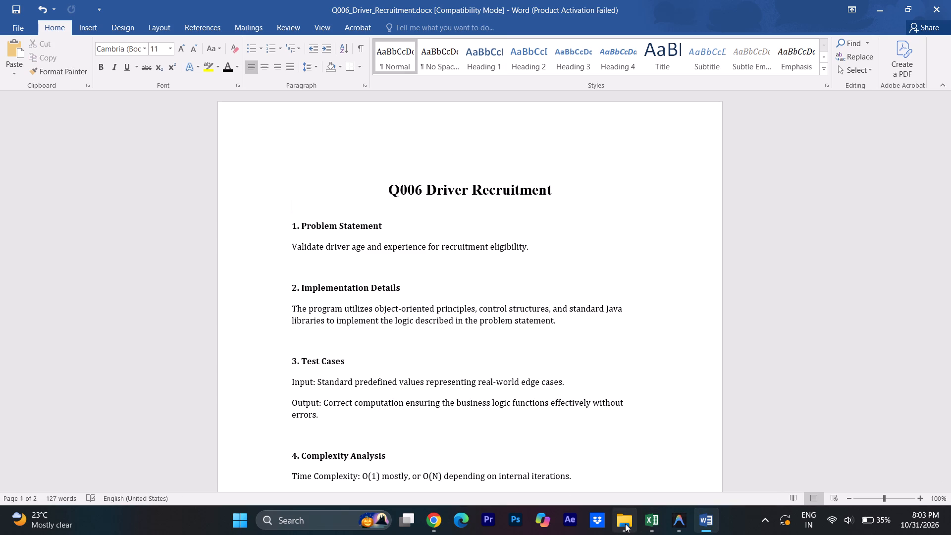
# Open Q007_Festive_coupons.docx from the File Explorer assignments folder and enable editing.
pyautogui.click(625, 524)
pyautogui.doubleClick(558, 322)
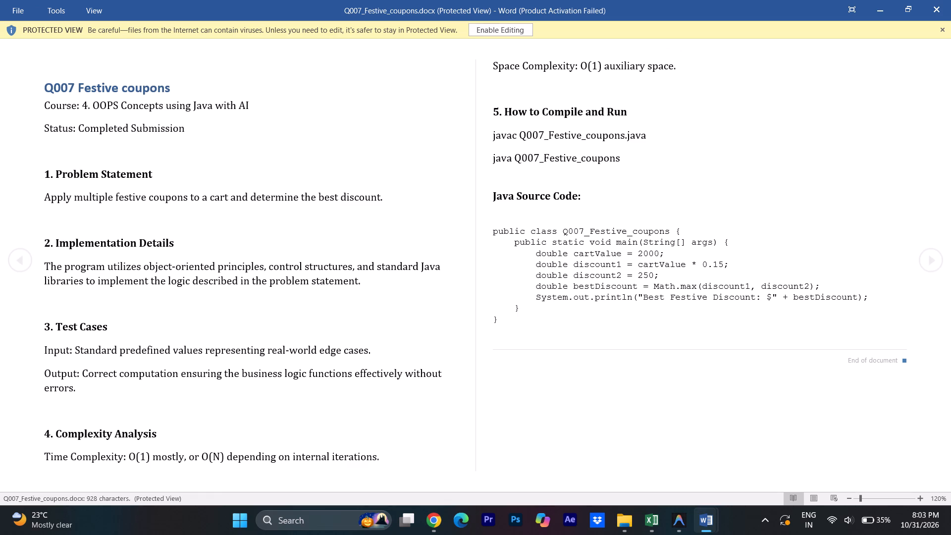
pyautogui.click(518, 25)
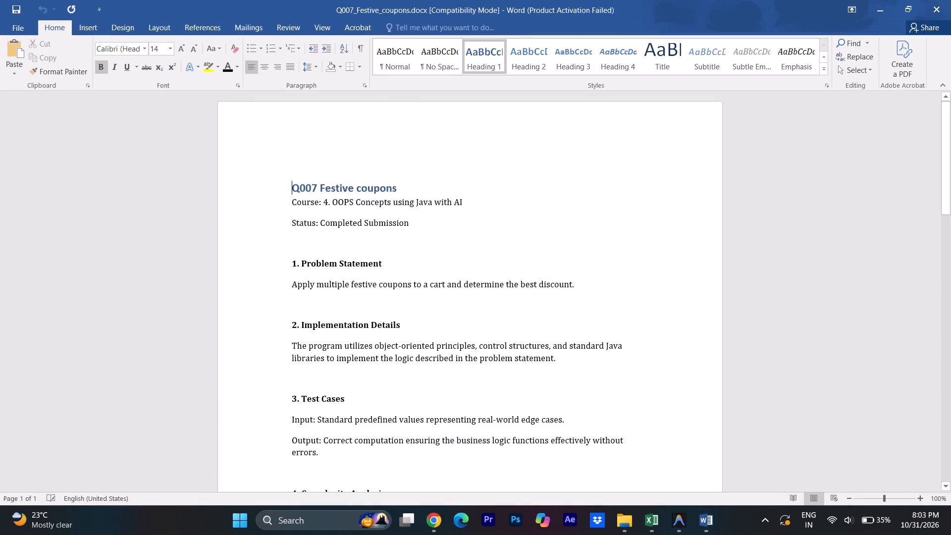
# Delete the Course and Status lines under the Q007 Festive coupons title.
pyautogui.moveTo(411, 226); pyautogui.dragTo(292, 200)
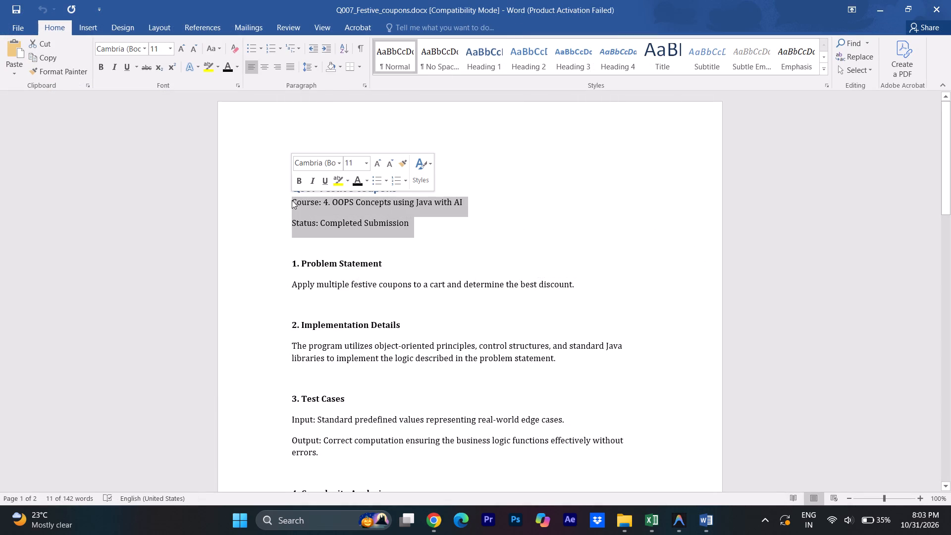
pyautogui.press('BackSpace')
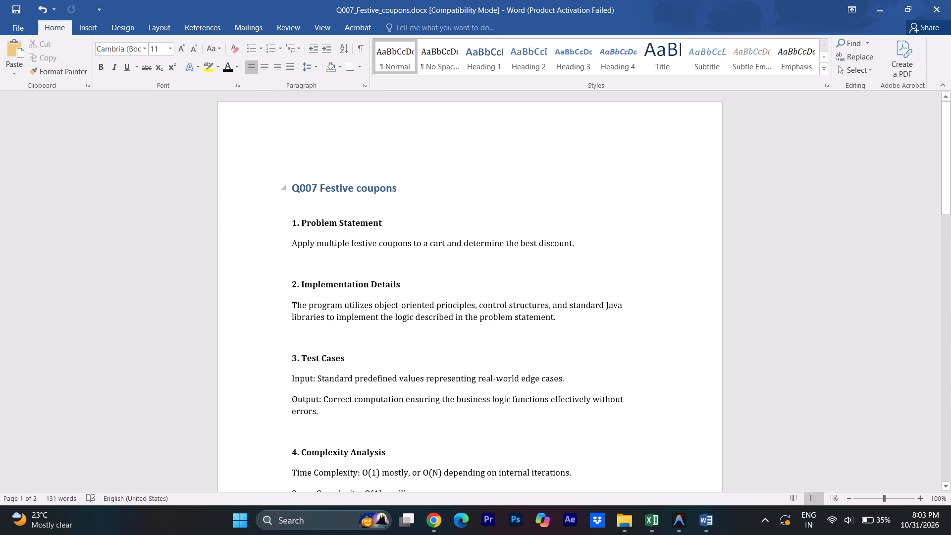
# Replace the Q of the Q007 title with the formatted Q copied from the Q006 document.
pyautogui.click(297, 183)
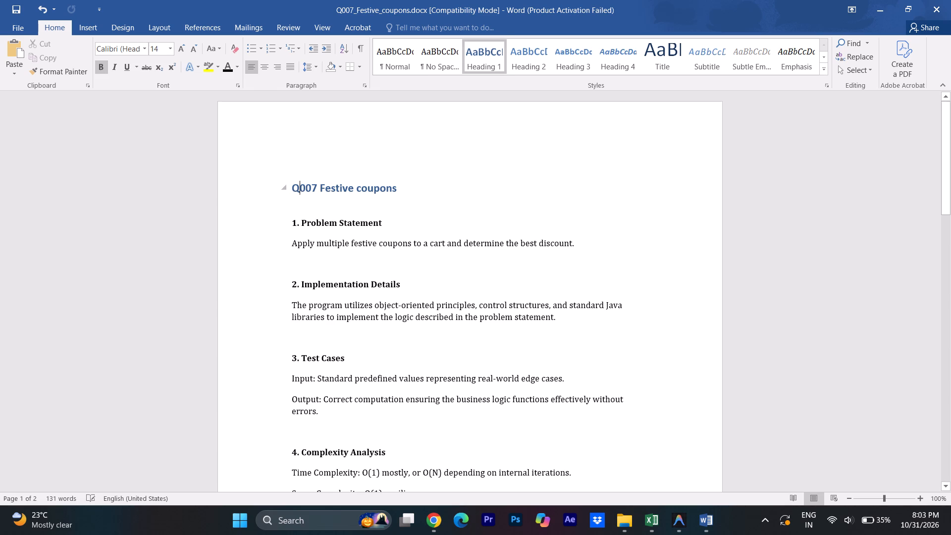
pyautogui.moveTo(299, 185); pyautogui.dragTo(295, 186)
pyautogui.moveTo(295, 186); pyautogui.dragTo(294, 186)
pyautogui.hotkey('ctrl', 'v')
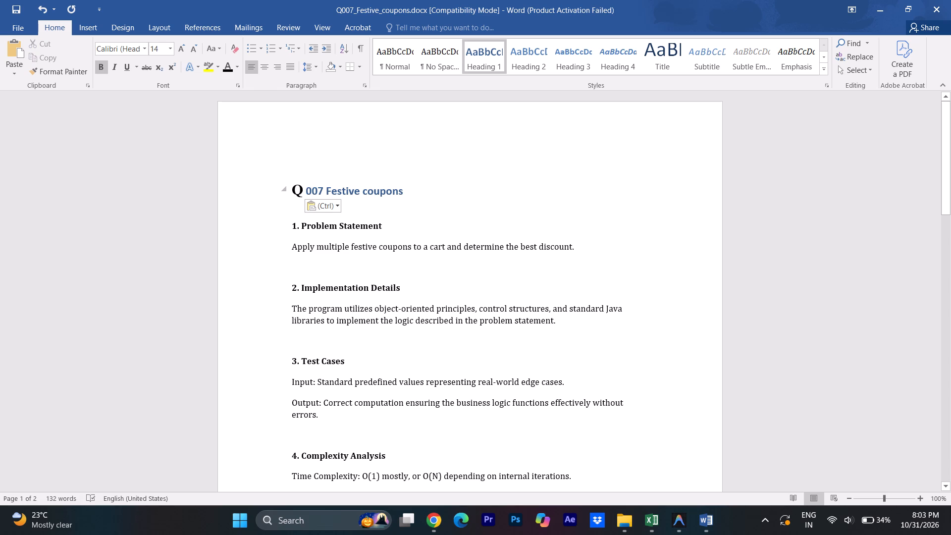
# Cut and re-paste "007 Festive coupons" directly after the Q with the Q's 18 pt Times New Roman formatting, and centre the title.
pyautogui.moveTo(404, 188); pyautogui.dragTo(314, 185)
pyautogui.hotkey('ctrl', 'x')
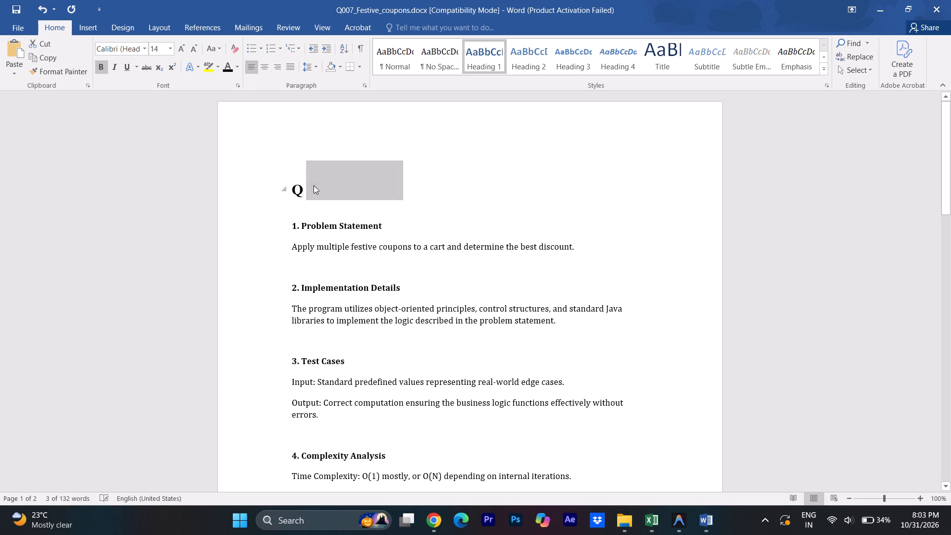
pyautogui.press('BackSpace')
pyautogui.hotkey('ctrl', 'v')
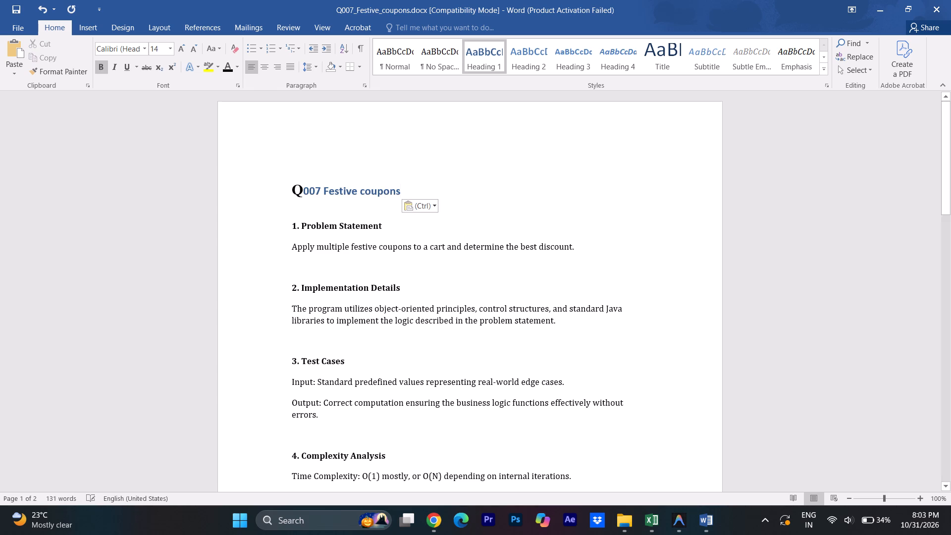
pyautogui.click(435, 204)
pyautogui.click(430, 237)
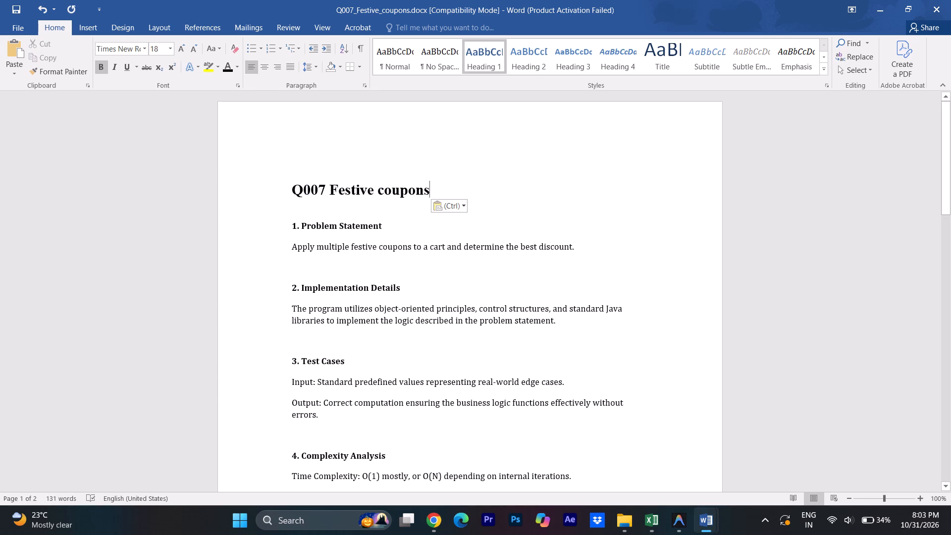
pyautogui.click(262, 64)
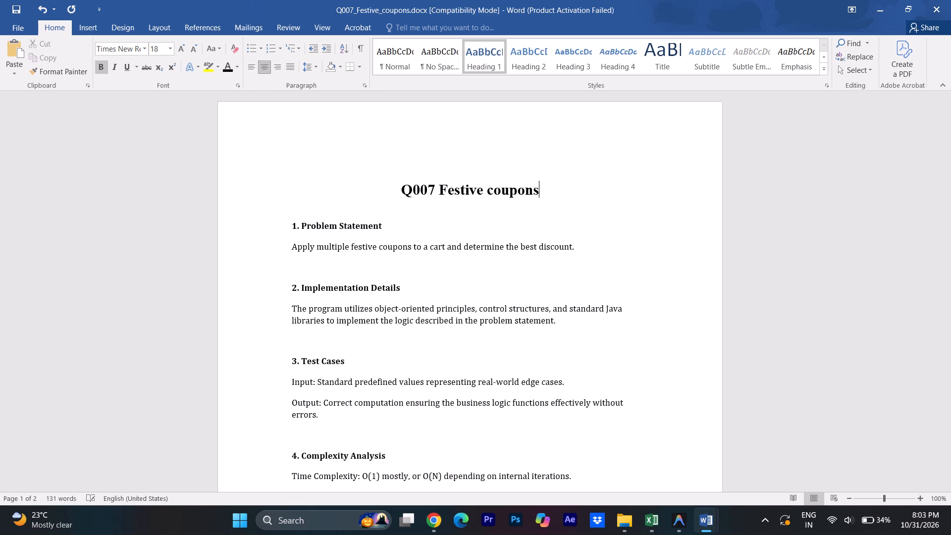
# Save the Q007 Festive coupons document.
pyautogui.click(471, 234)
pyautogui.hotkey('ctrl', 's')
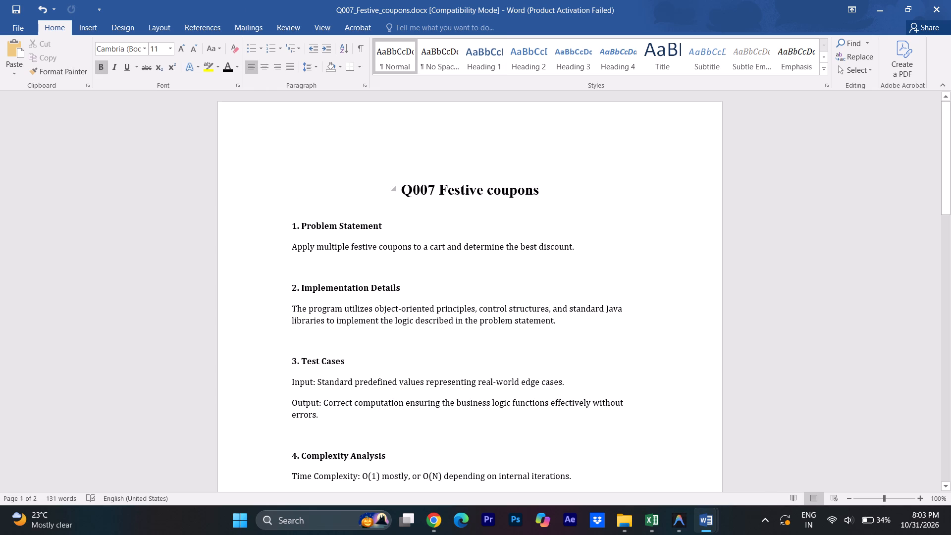
# Copy the formatted Q from the Q007 Festive coupons title.
pyautogui.moveTo(415, 191); pyautogui.dragTo(404, 191)
pyautogui.hotkey('ctrl', 'c')
pyautogui.click(432, 228)
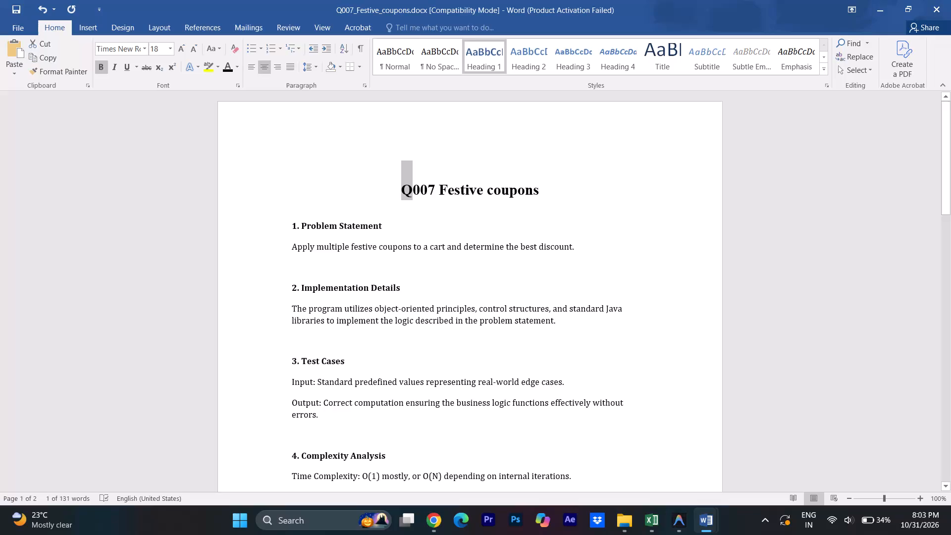
# Open Q008_Shopping_Cart.docx from the File Explorer assignments folder and enable editing.
pyautogui.click(616, 519)
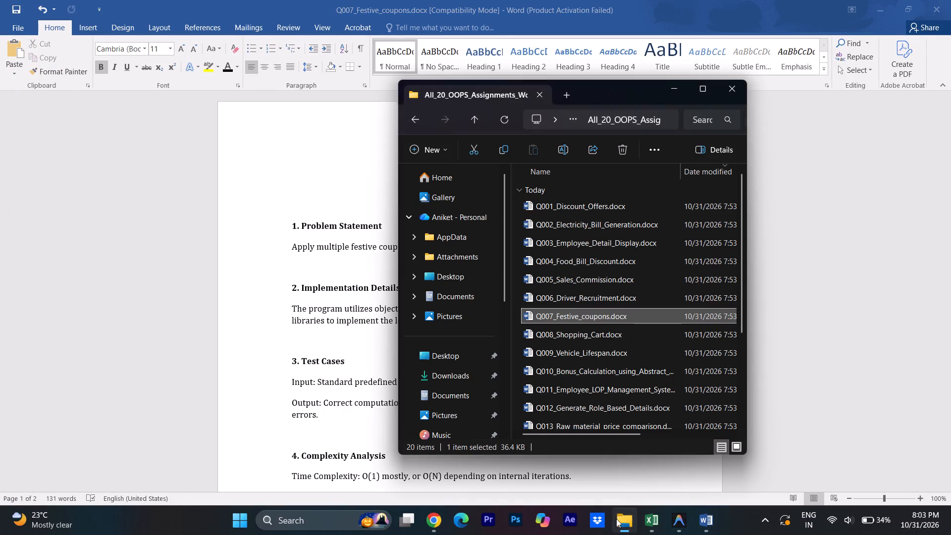
pyautogui.doubleClick(570, 339)
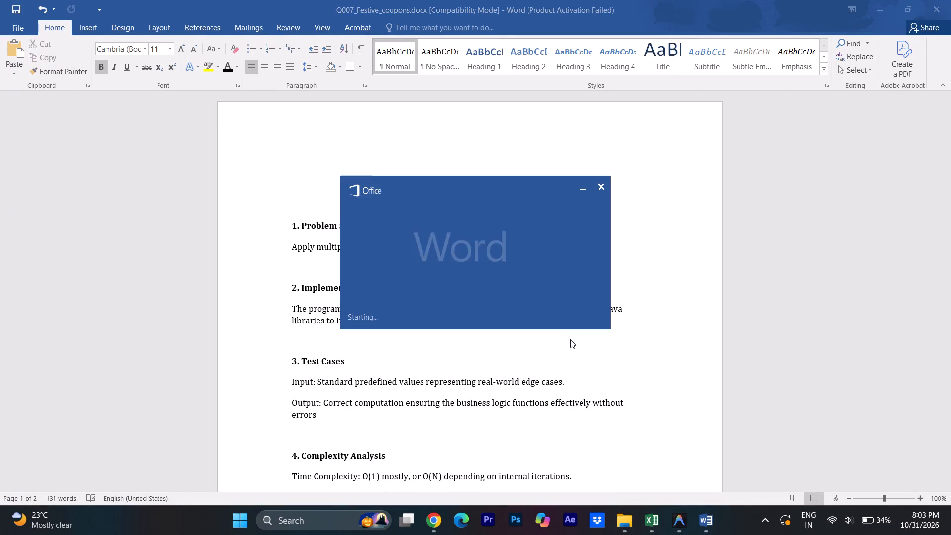
pyautogui.click(496, 23)
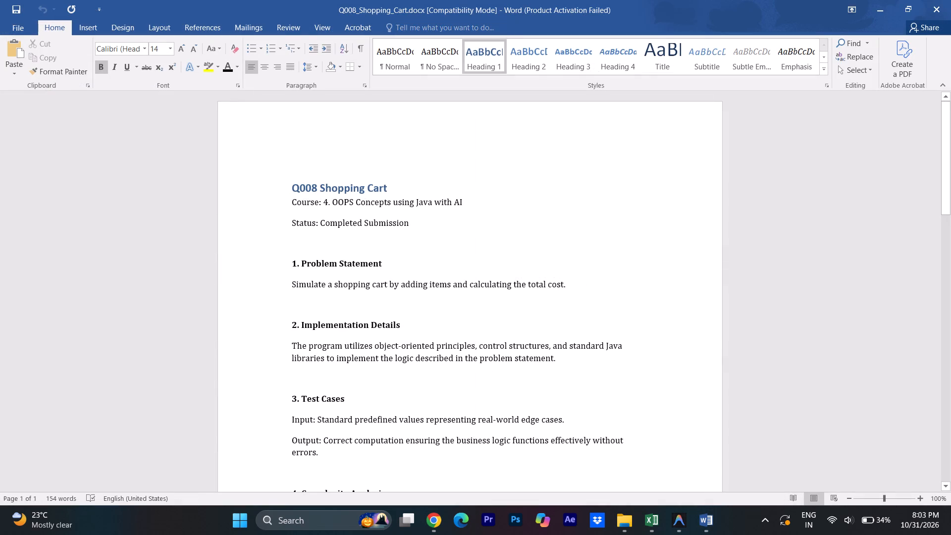
# Delete the Course and Status lines under the Q008 Shopping Cart title.
pyautogui.moveTo(411, 223); pyautogui.dragTo(303, 203)
pyautogui.press('BackSpace')
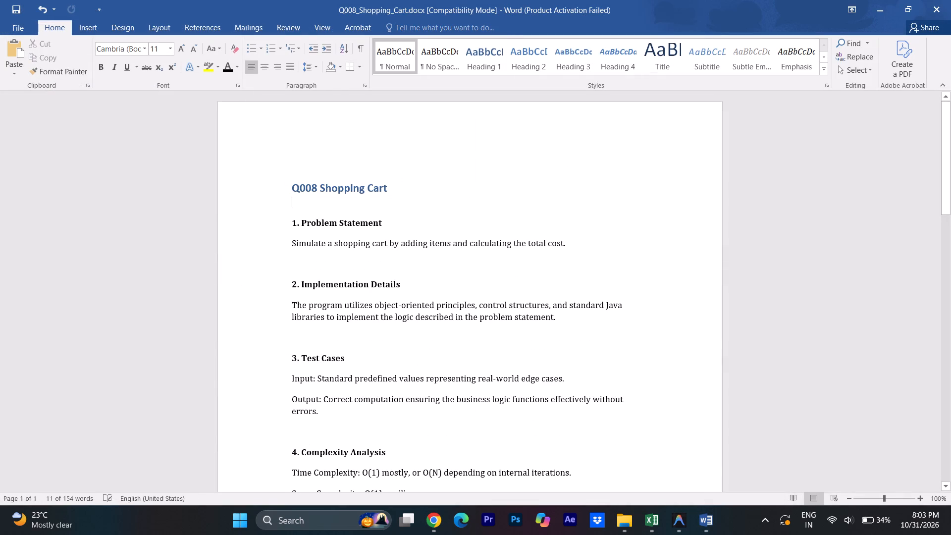
# Replace the Q of the Q008 title with the formatted Q copied from the Q007 document.
pyautogui.click(298, 187)
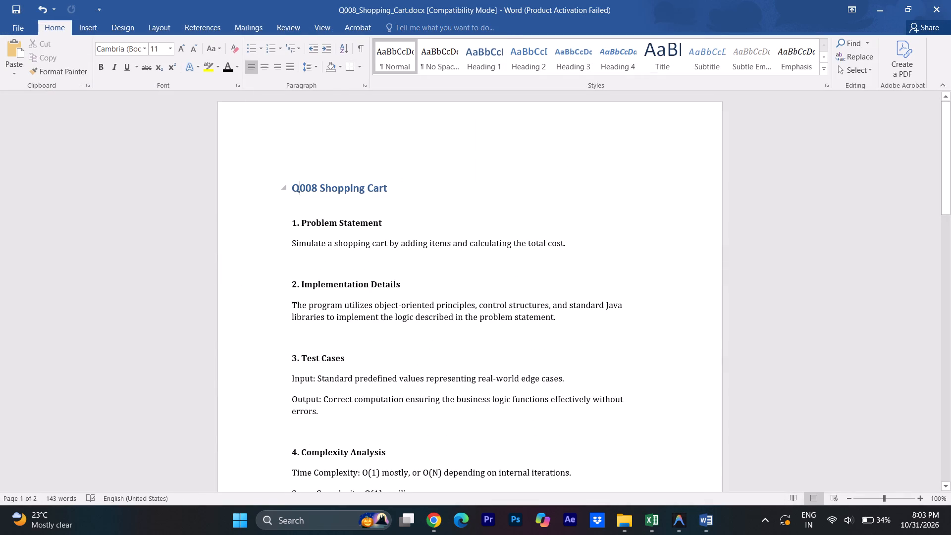
pyautogui.hotkey('ctrl', 'v')
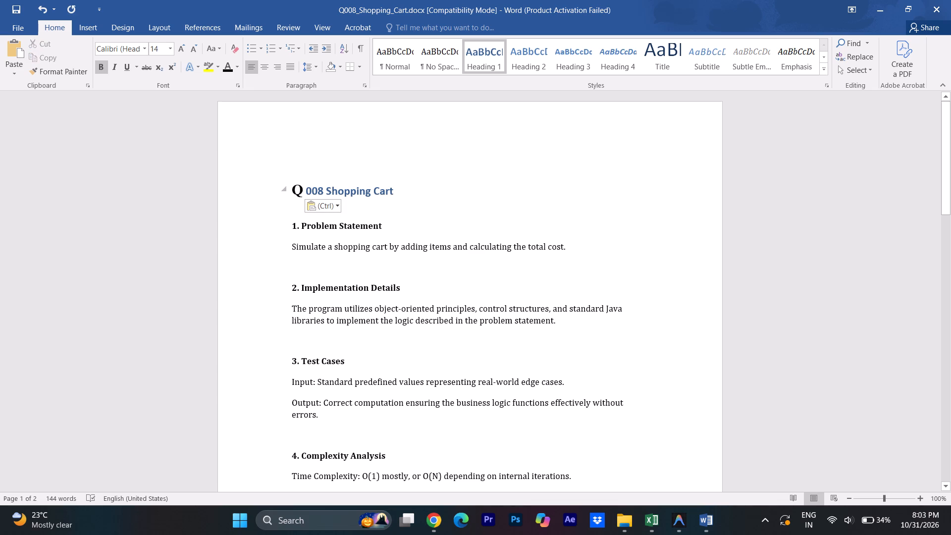
# Cut "008 Shopping Cart" out of the title, leaving the formatted Q in place.
pyautogui.moveTo(399, 193); pyautogui.dragTo(303, 191)
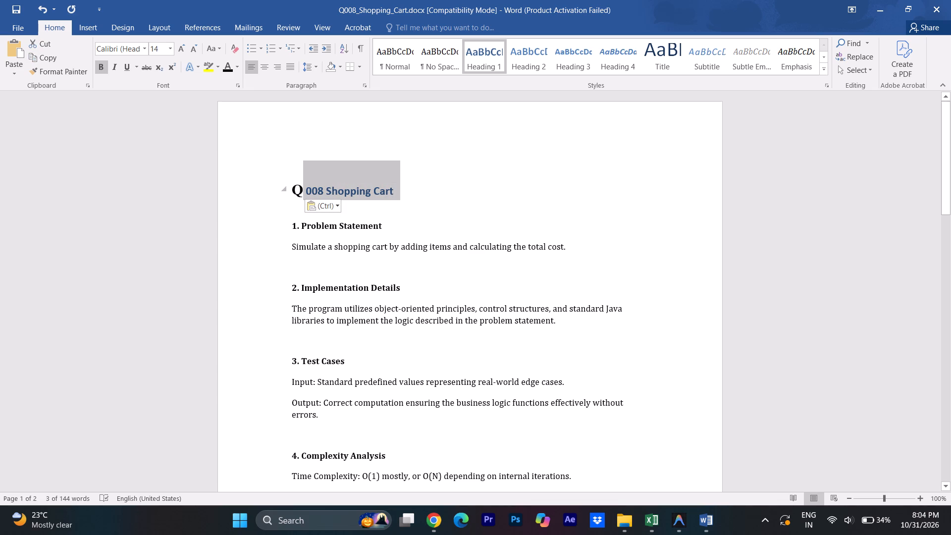
pyautogui.hotkey('ctrl', 'x')
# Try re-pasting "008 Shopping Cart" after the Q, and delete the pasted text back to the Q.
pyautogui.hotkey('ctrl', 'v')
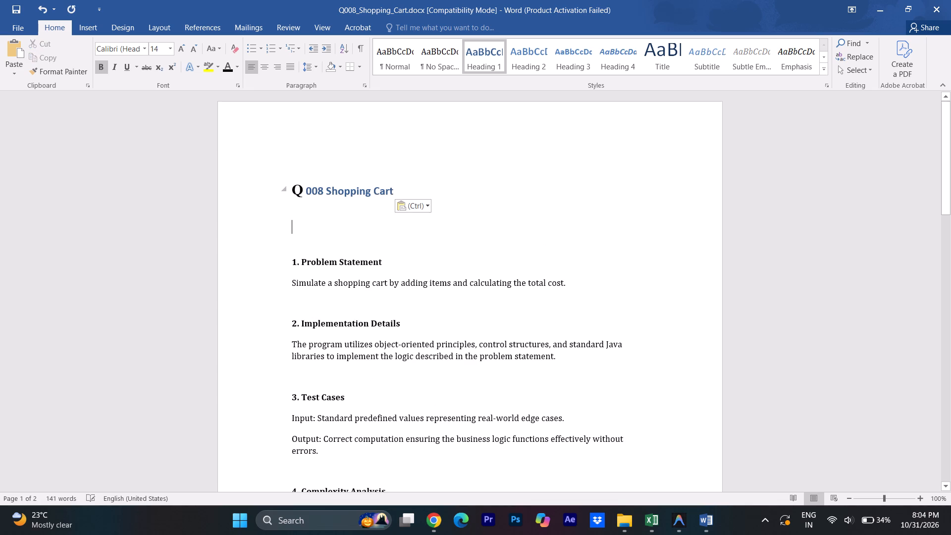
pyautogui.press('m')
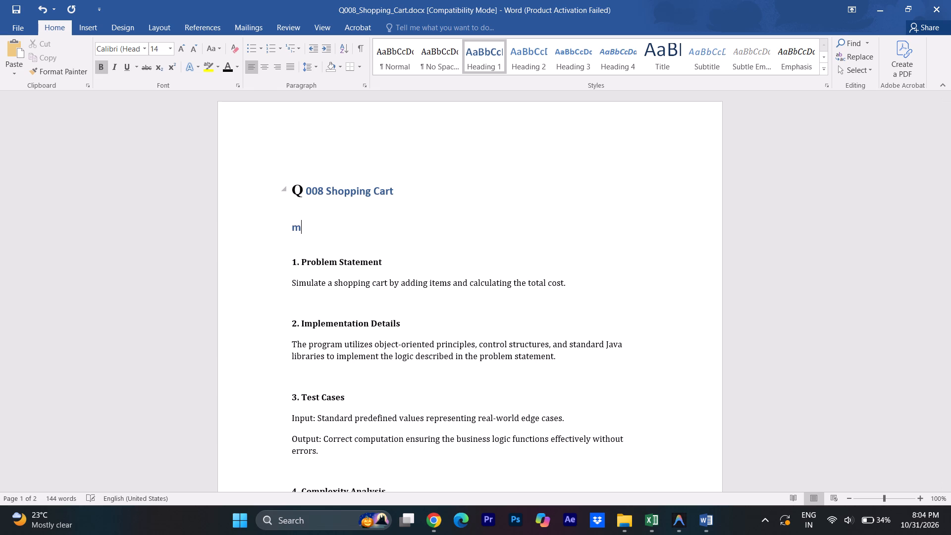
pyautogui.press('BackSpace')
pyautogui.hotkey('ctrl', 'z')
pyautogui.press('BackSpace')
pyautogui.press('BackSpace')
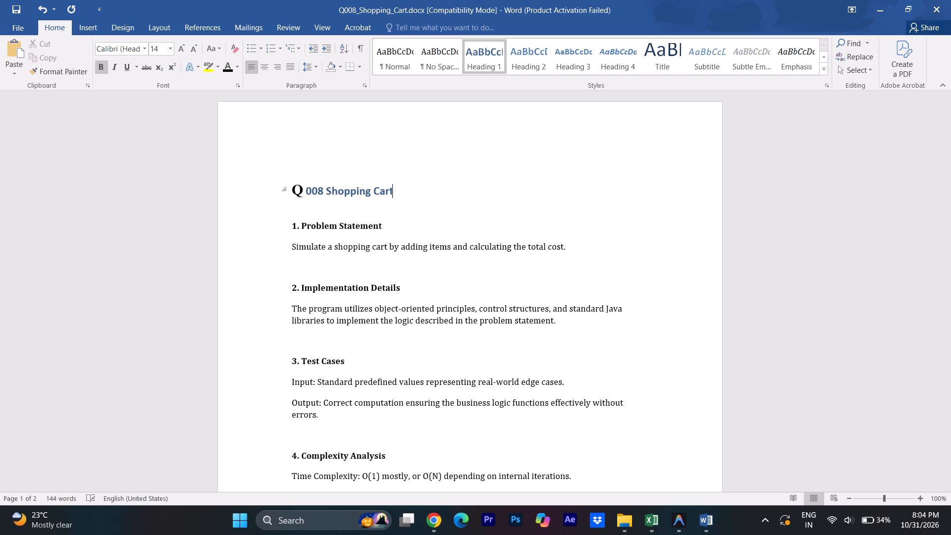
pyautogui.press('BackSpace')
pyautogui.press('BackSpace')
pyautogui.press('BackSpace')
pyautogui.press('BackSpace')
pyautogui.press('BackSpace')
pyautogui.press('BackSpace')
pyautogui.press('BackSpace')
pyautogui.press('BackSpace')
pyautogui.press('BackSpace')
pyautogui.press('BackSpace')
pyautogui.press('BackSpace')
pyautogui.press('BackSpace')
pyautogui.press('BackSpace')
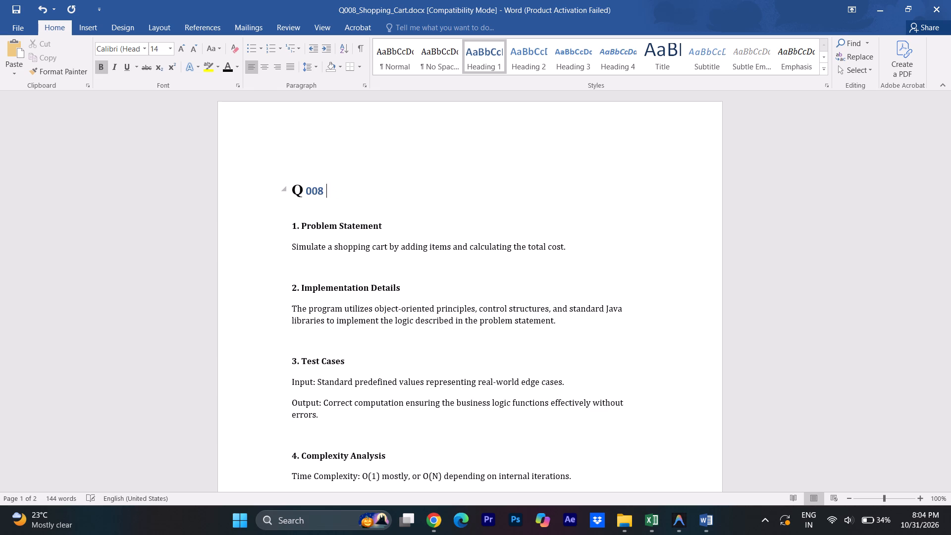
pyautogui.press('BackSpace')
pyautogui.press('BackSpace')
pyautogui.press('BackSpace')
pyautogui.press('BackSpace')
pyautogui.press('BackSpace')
# Paste "008 Shopping Cart" after the Q with merged formatting and remove the space between Q and 008.
pyautogui.hotkey('ctrl', 'v')
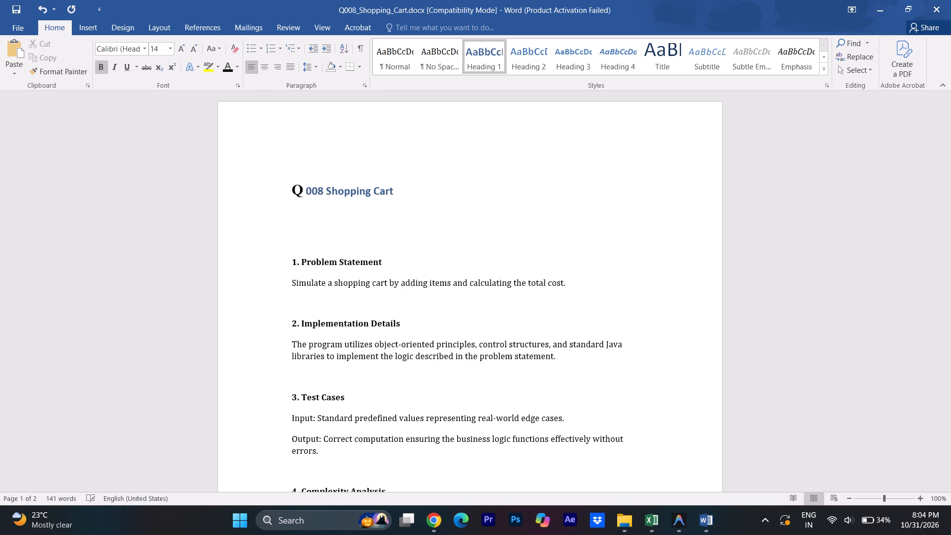
pyautogui.click(412, 206)
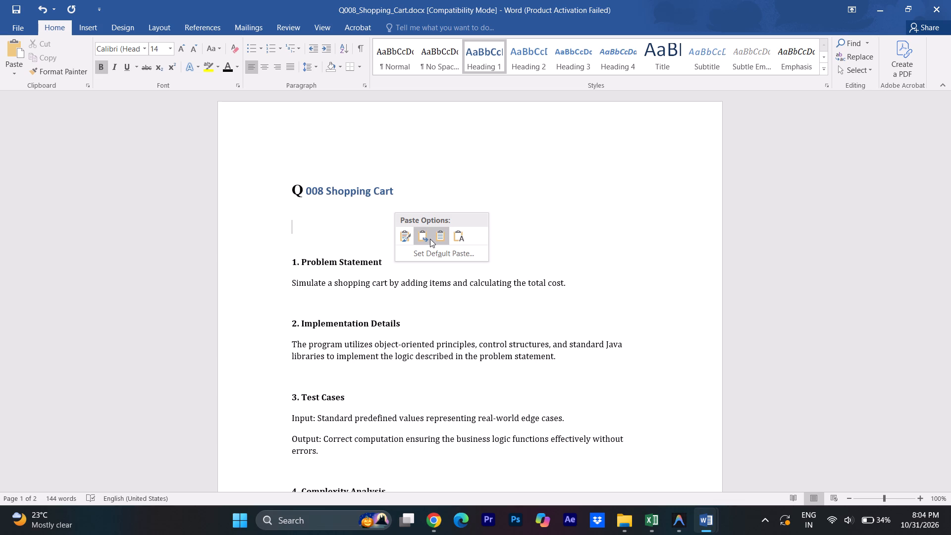
pyautogui.click(430, 239)
pyautogui.click(306, 194)
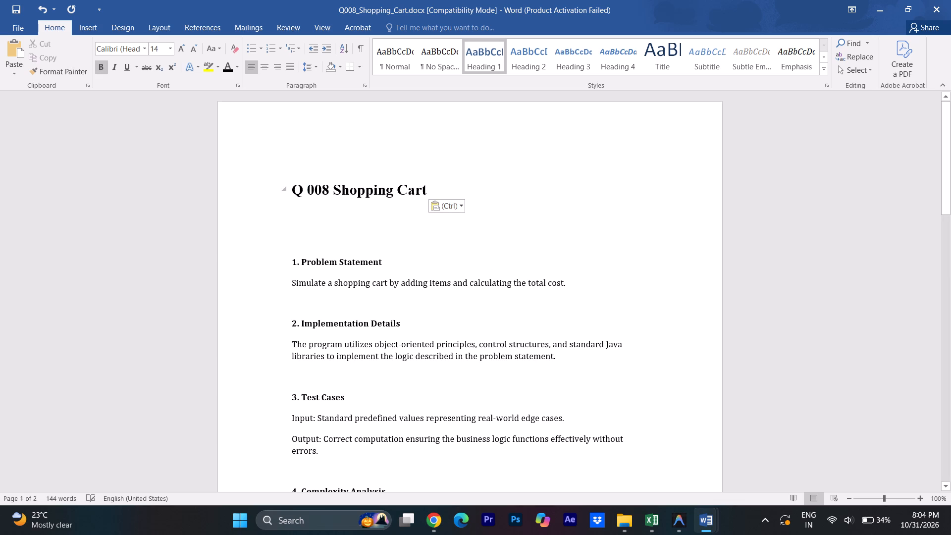
pyautogui.press('BackSpace')
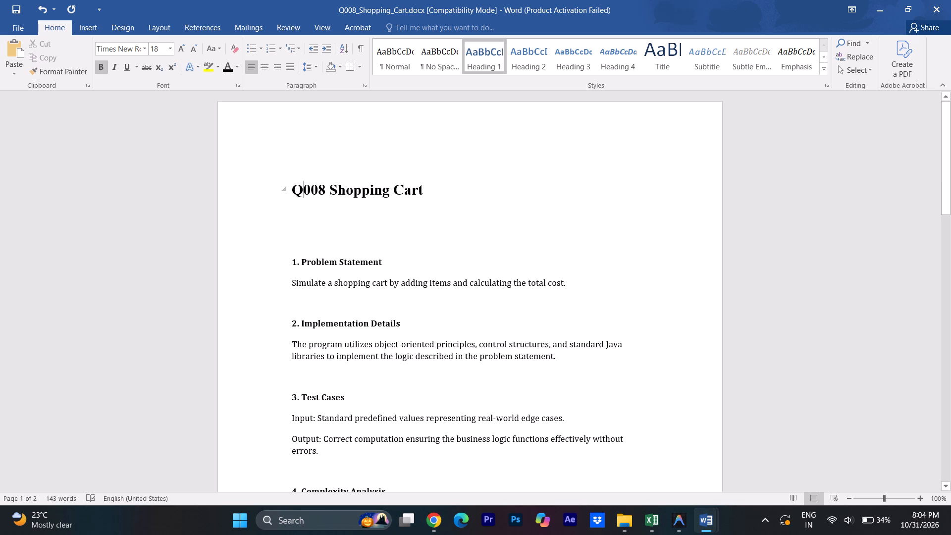
# Centre the Q008 Shopping Cart title and save the document.
pyautogui.click(441, 188)
pyautogui.click(265, 61)
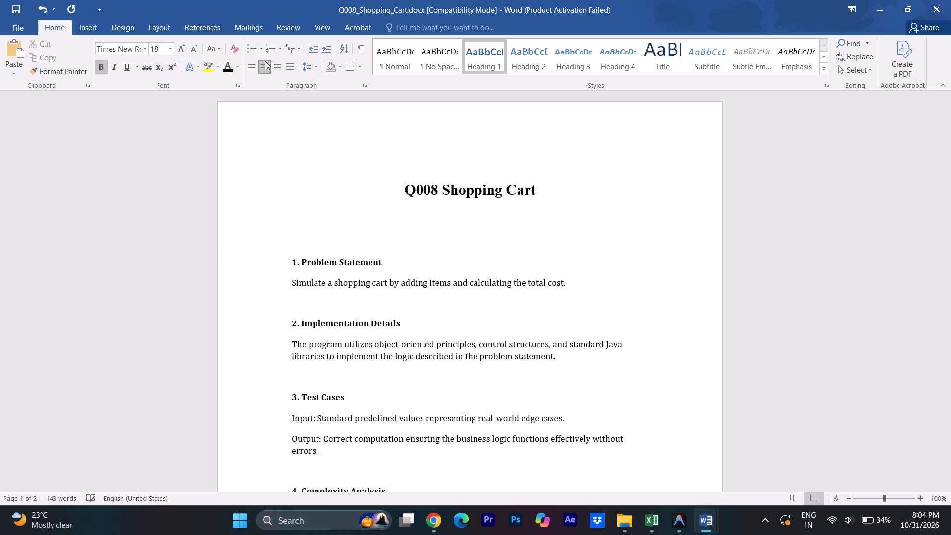
pyautogui.click(460, 201)
pyautogui.hotkey('ctrl', 's')
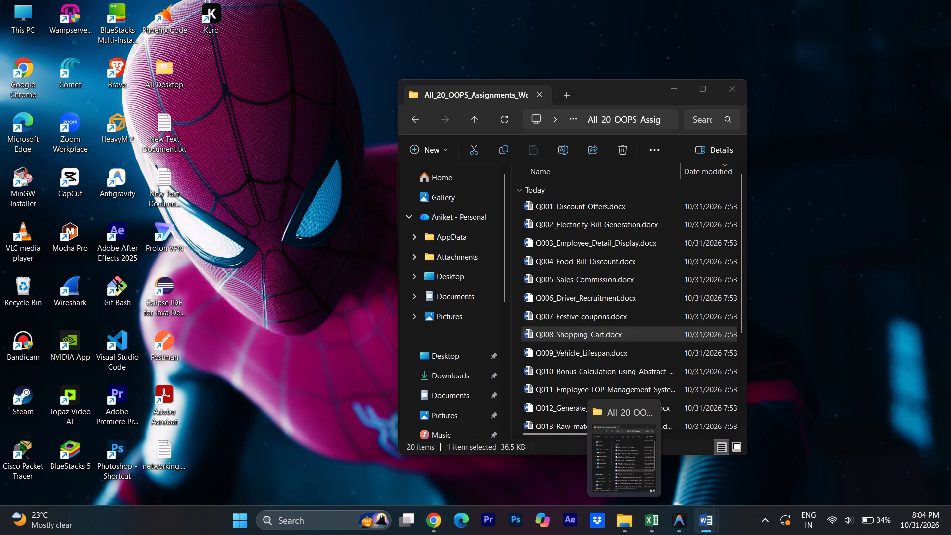
# Copy the formatted Q from the Q008 Shopping Cart title.
pyautogui.click(413, 194)
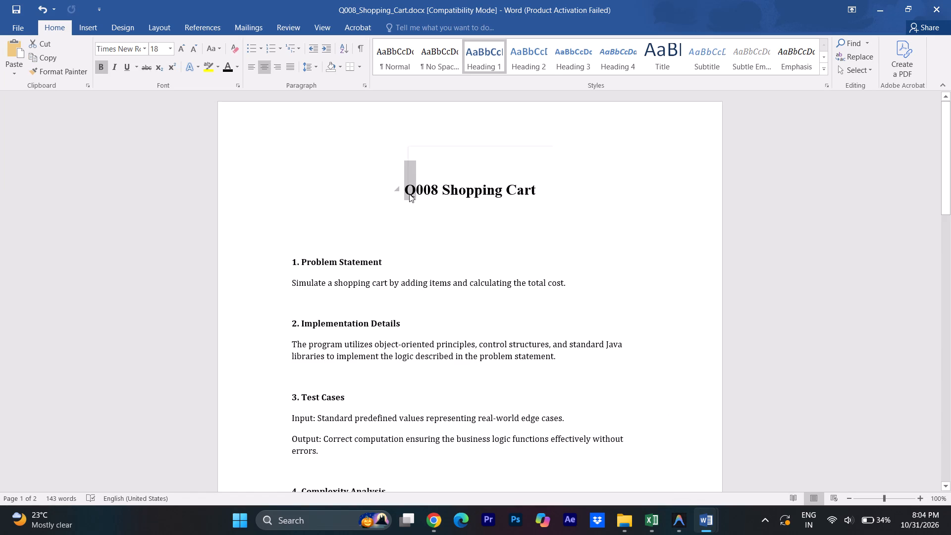
pyautogui.hotkey('ctrl', 'c')
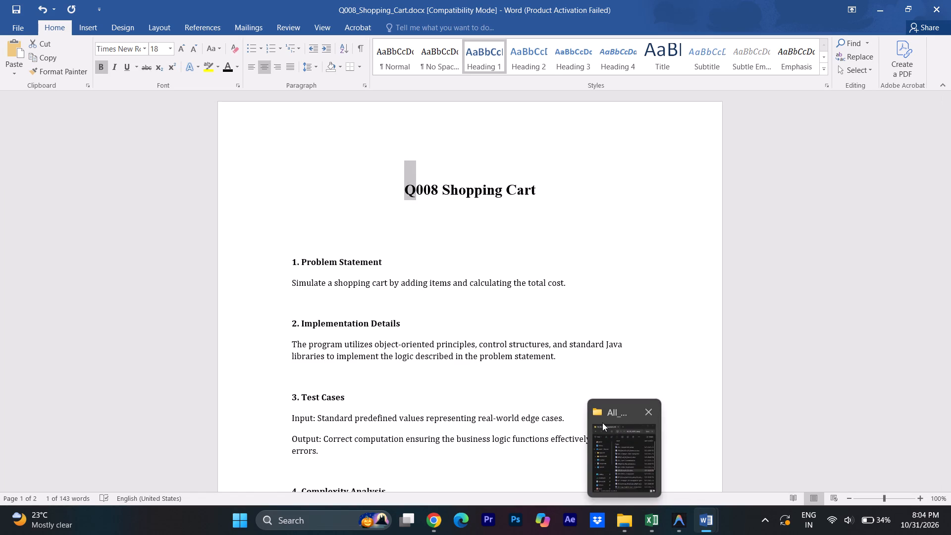
# Open Q009_Vehicle_Lifespan.docx from the File Explorer assignments folder and enable editing.
pyautogui.click(602, 423)
pyautogui.doubleClick(562, 358)
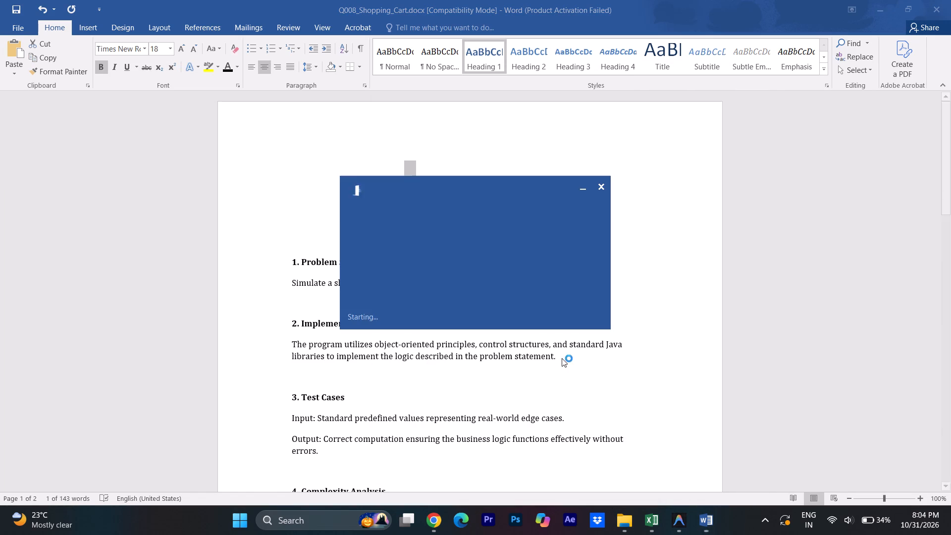
pyautogui.click(501, 34)
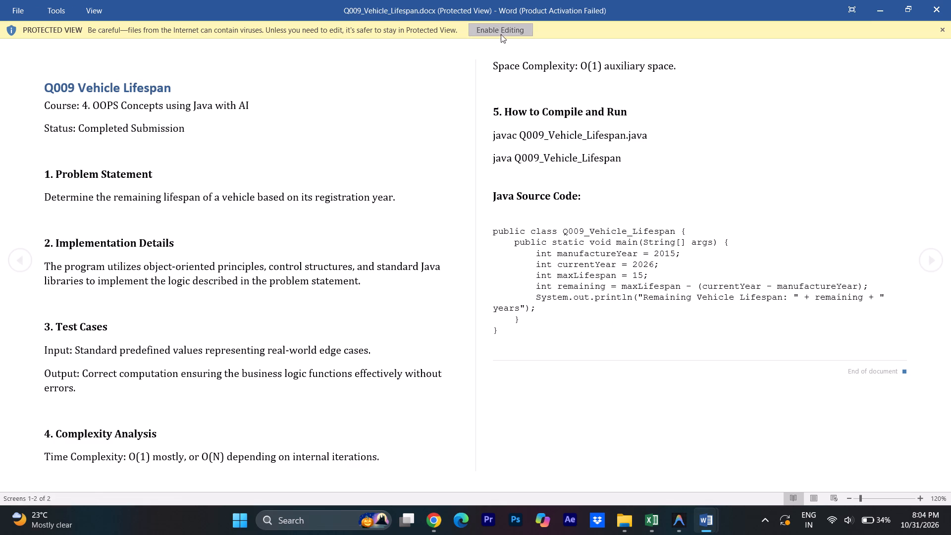
# Delete the Course and Status lines under the Q009 Vehicle Lifespan title.
pyautogui.moveTo(409, 223); pyautogui.dragTo(301, 203)
pyautogui.press('BackSpace')
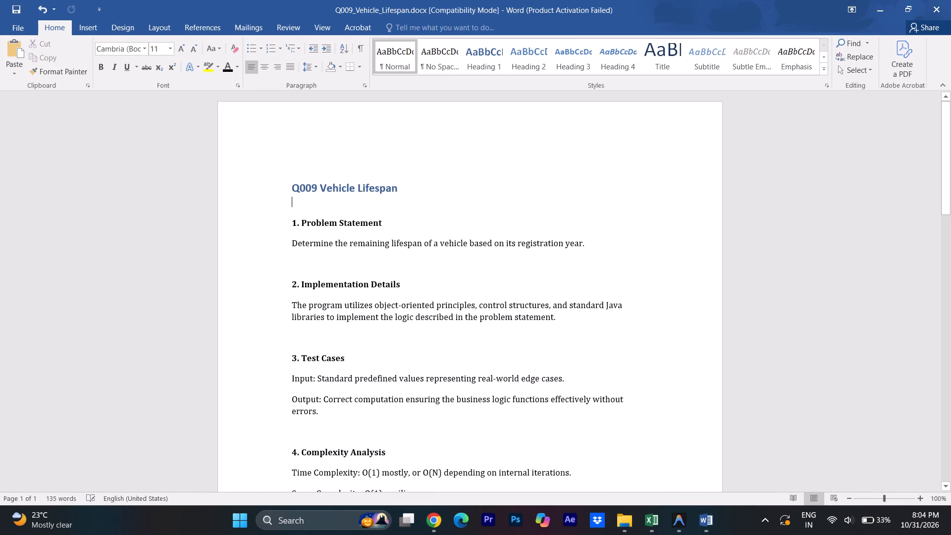
# Replace the Q of the Q009 title with the formatted Q copied from the Q008 document.
pyautogui.moveTo(298, 188); pyautogui.dragTo(290, 189)
pyautogui.hotkey('ctrl', 'v')
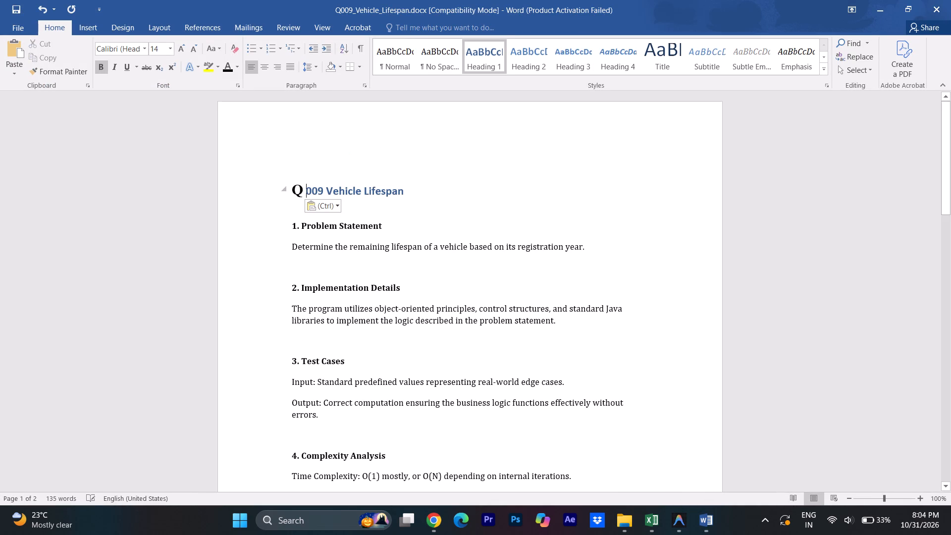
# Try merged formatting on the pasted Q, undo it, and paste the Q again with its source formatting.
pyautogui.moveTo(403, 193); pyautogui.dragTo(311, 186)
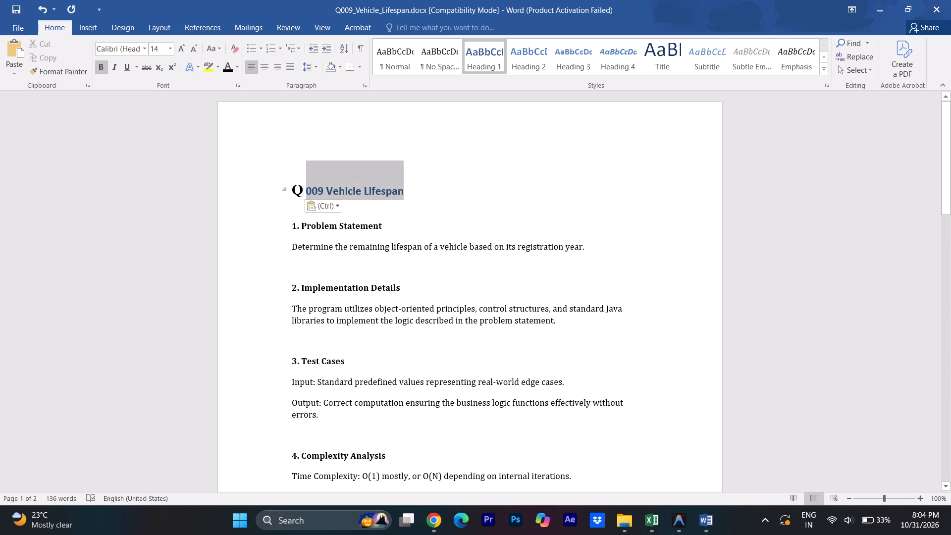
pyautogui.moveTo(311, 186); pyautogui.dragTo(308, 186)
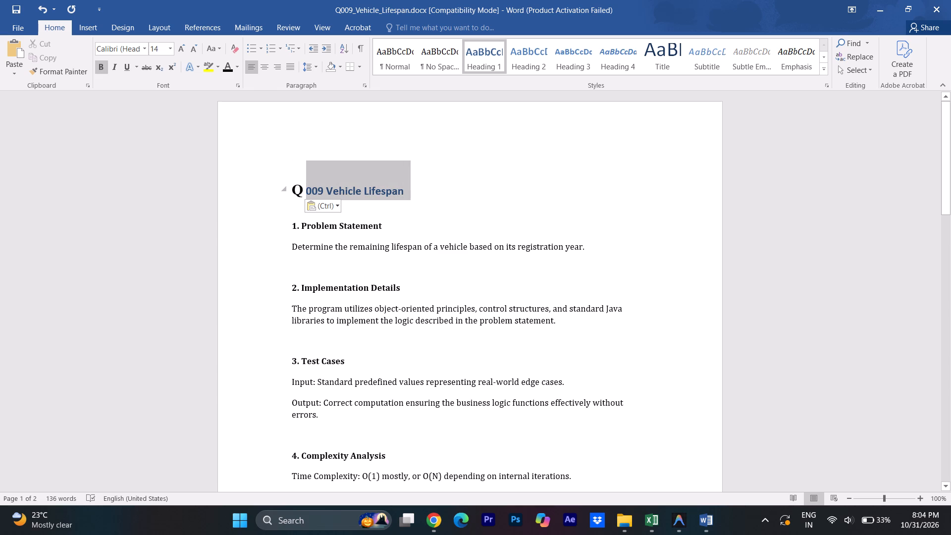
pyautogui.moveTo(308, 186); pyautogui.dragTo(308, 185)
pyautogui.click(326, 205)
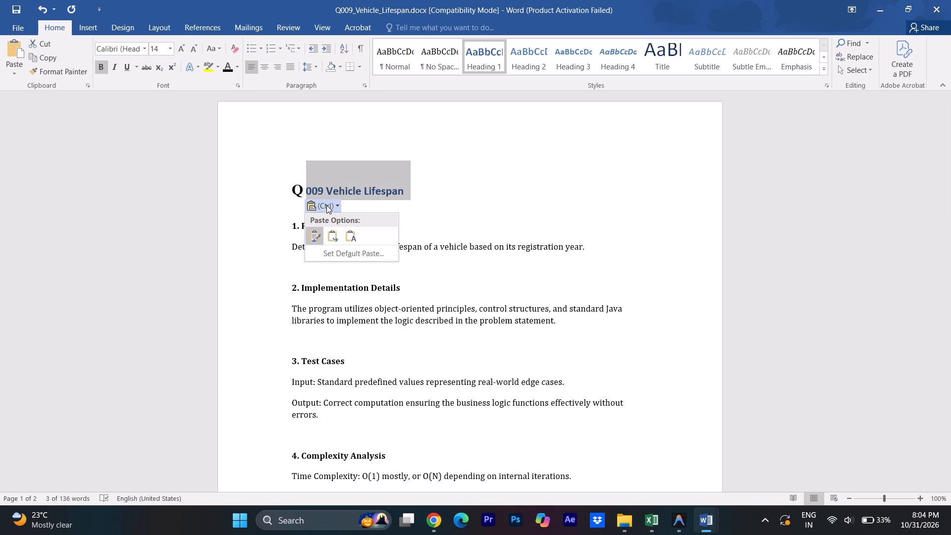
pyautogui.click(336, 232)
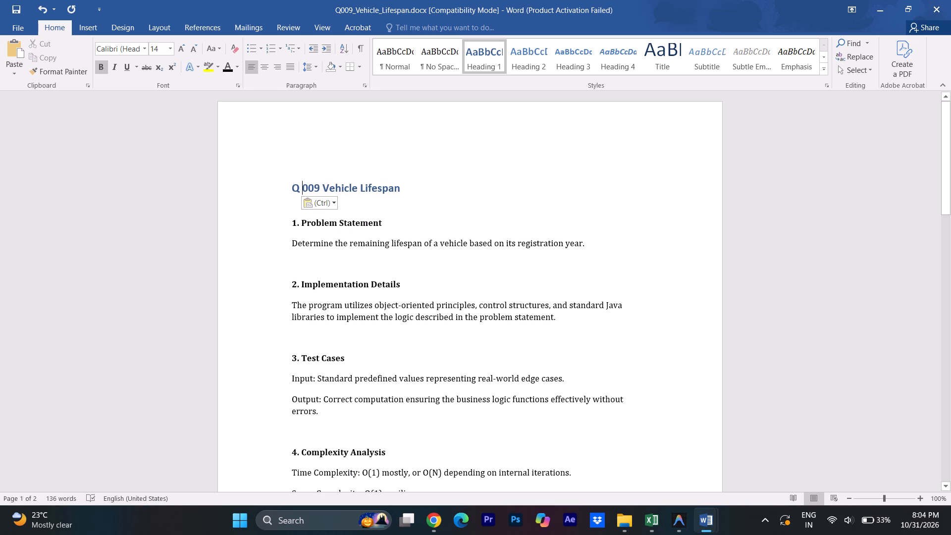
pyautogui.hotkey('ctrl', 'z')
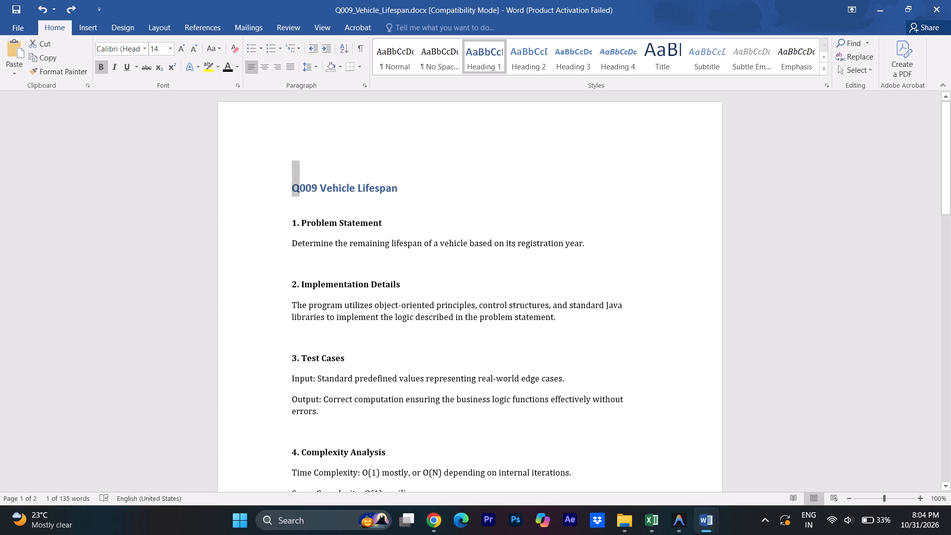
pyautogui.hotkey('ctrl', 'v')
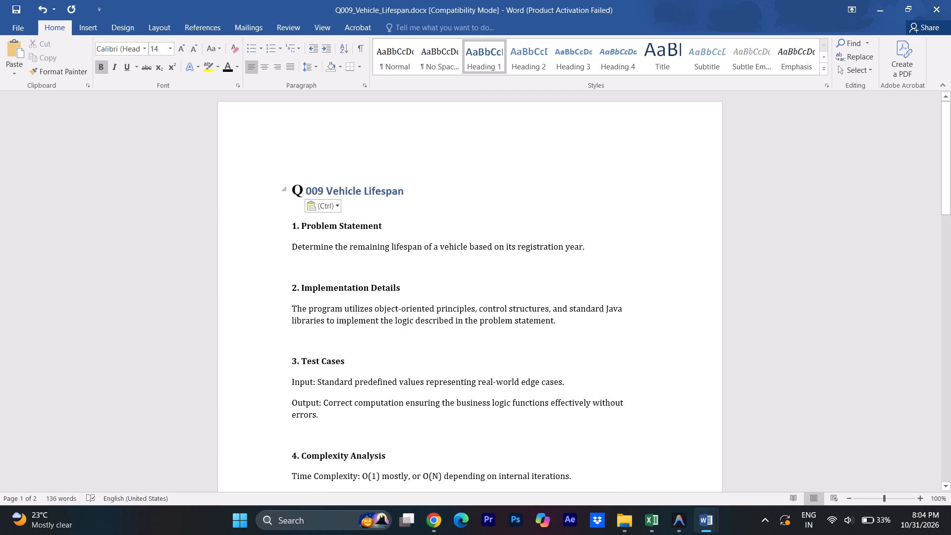
# Cut "009 Vehicle Lifespan" from the title and remove the extra space after the Q.
pyautogui.moveTo(409, 191); pyautogui.dragTo(317, 192)
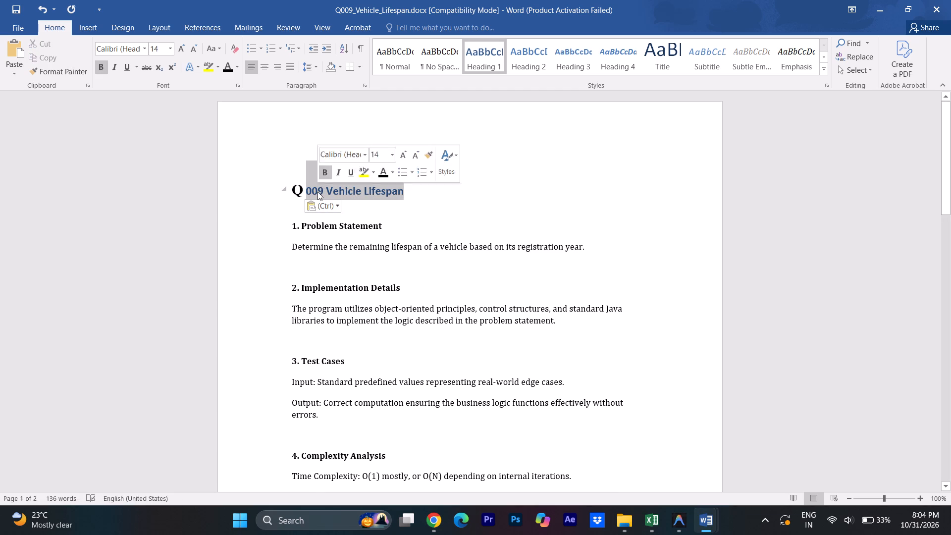
pyautogui.hotkey('ctrl', 'x')
pyautogui.press('BackSpace')
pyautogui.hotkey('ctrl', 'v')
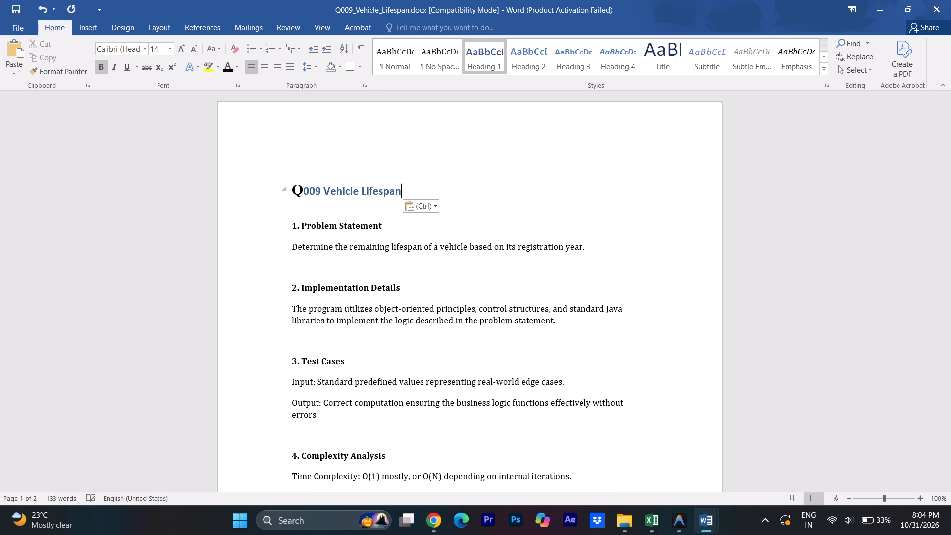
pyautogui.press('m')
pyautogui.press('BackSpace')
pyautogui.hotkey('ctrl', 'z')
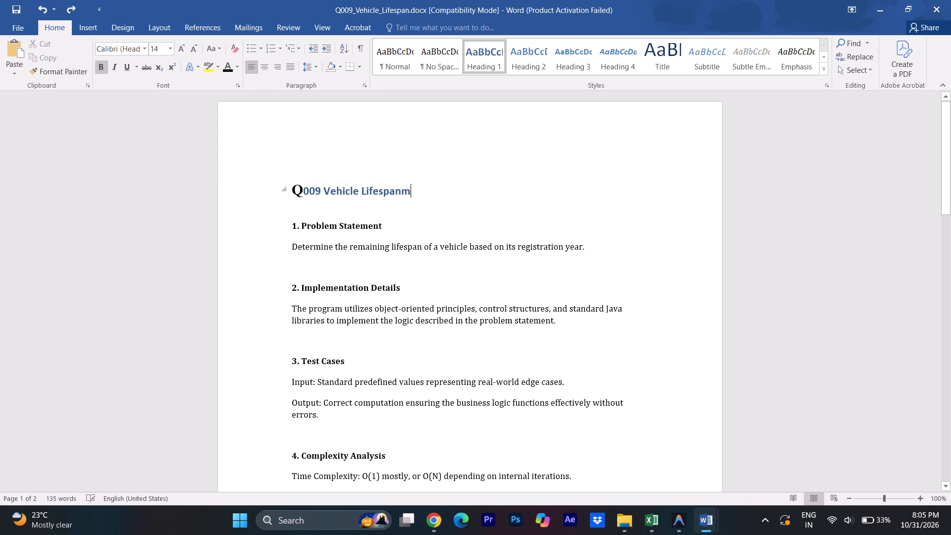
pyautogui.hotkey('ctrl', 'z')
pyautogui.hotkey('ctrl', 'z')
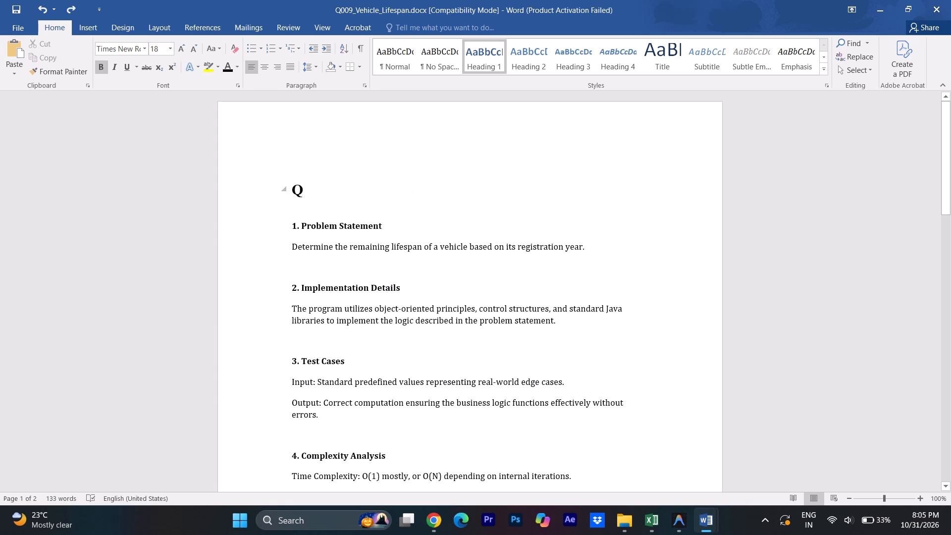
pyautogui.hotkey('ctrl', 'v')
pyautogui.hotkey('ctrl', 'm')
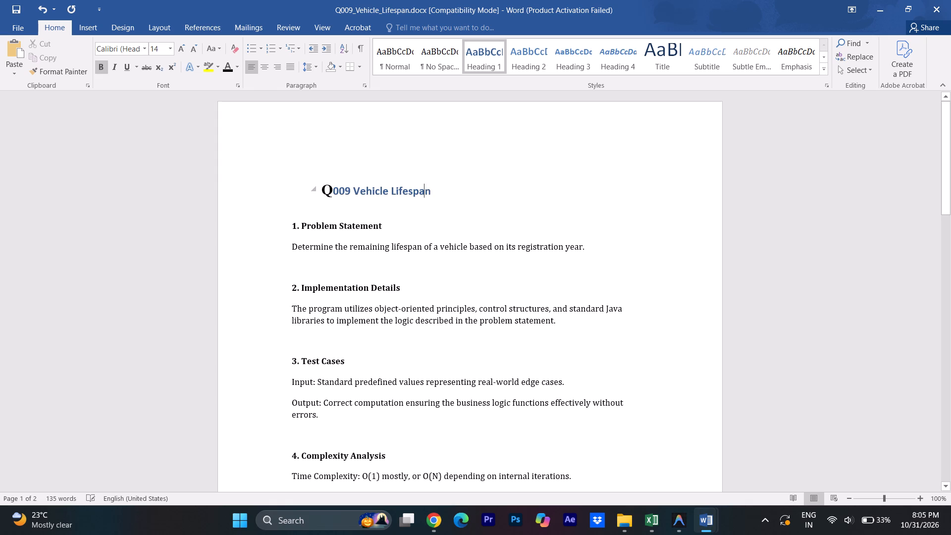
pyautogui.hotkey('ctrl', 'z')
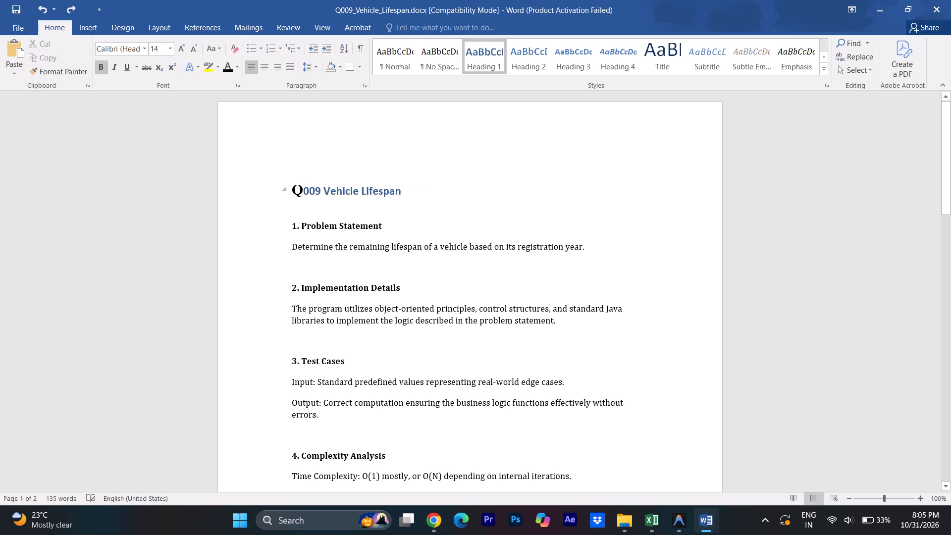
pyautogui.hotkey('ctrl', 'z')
# Paste the cut "009 Vehicle Lifespan" text directly after the Q using merged formatting.
pyautogui.hotkey('ctrl', 'v')
pyautogui.click(431, 209)
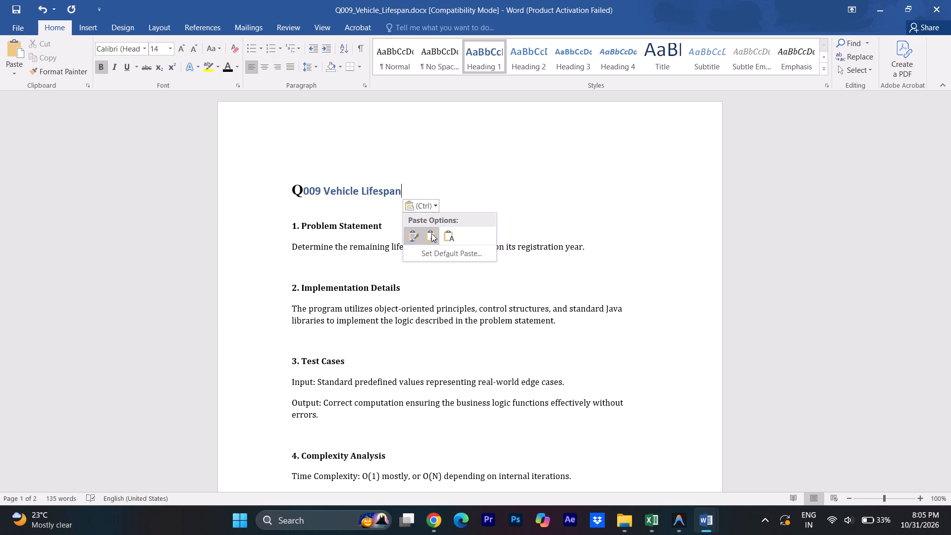
pyautogui.click(431, 233)
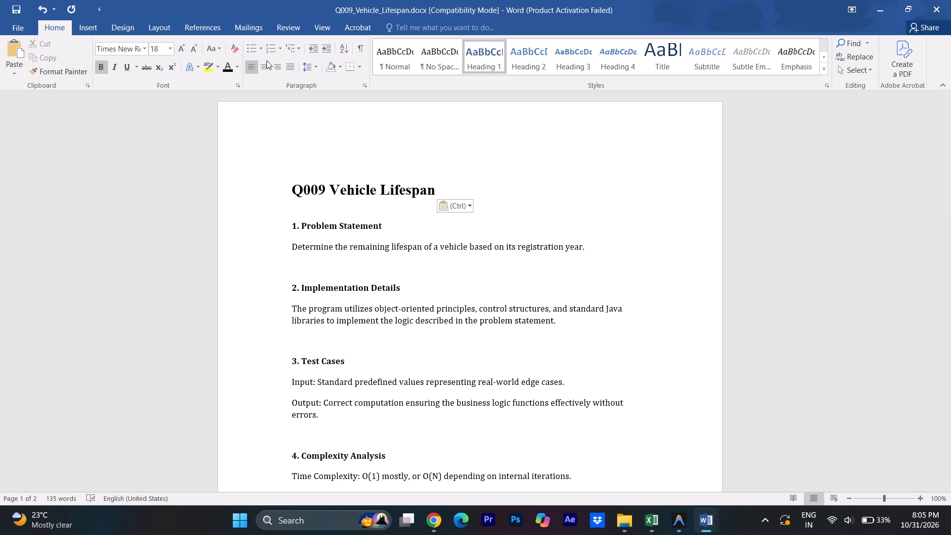
# Center the Q009 Vehicle Lifespan title and save the document.
pyautogui.click(266, 64)
pyautogui.click(433, 204)
pyautogui.hotkey('ctrl', 's')
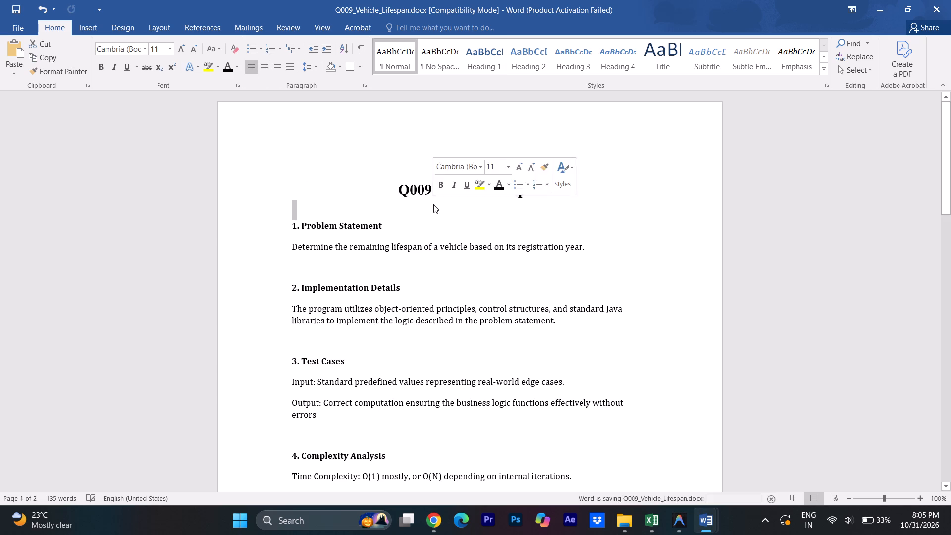
# Copy the formatted Q from the Q009 Vehicle Lifespan title.
pyautogui.click(627, 520)
pyautogui.click(627, 520)
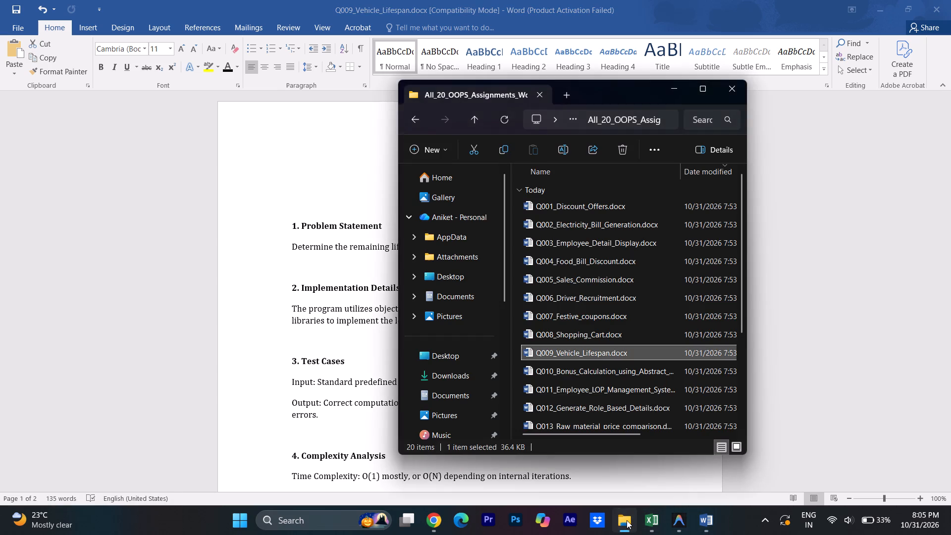
pyautogui.moveTo(408, 190); pyautogui.dragTo(405, 190)
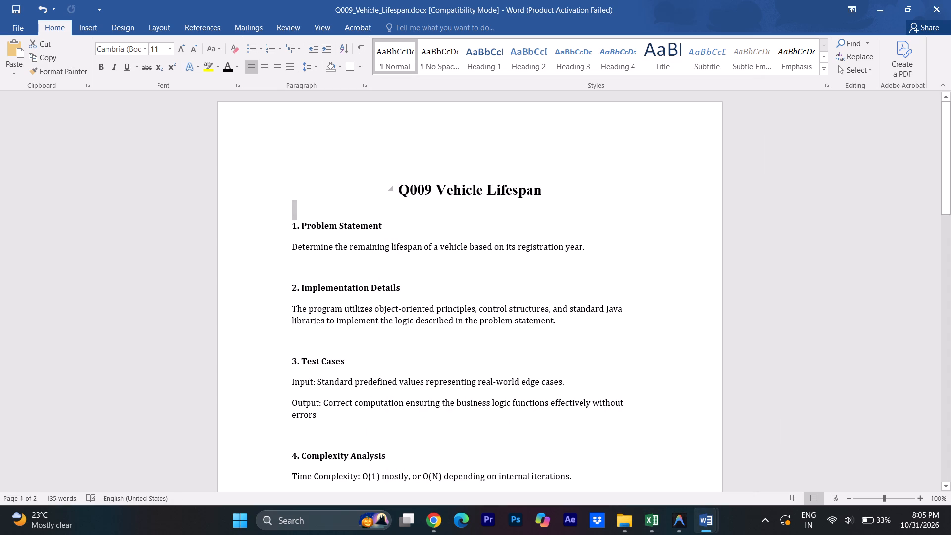
pyautogui.moveTo(405, 190); pyautogui.dragTo(400, 191)
pyautogui.hotkey('ctrl', 'c')
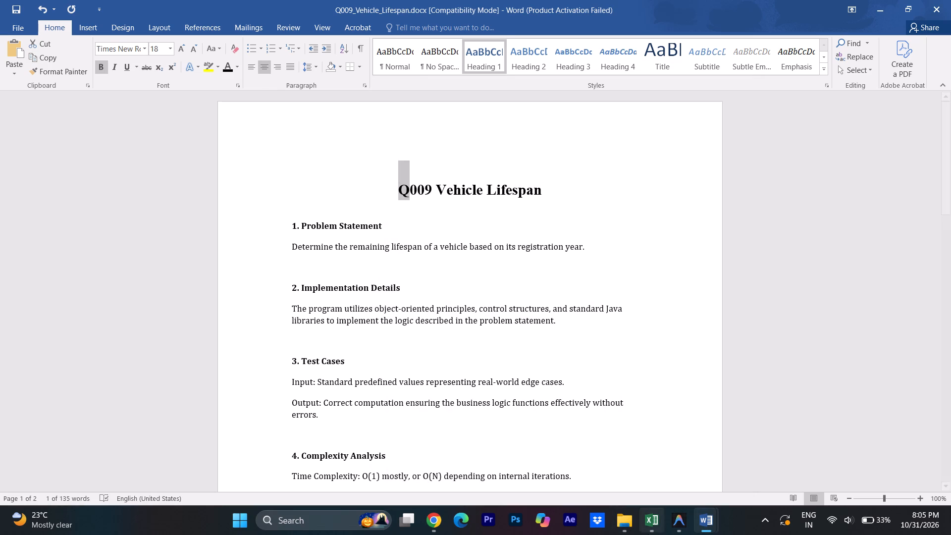
# Open Q010_Bonus_Calculation_using_Abstract_Class.docx from the File Explorer assignments folder and enable editing.
pyautogui.click(623, 523)
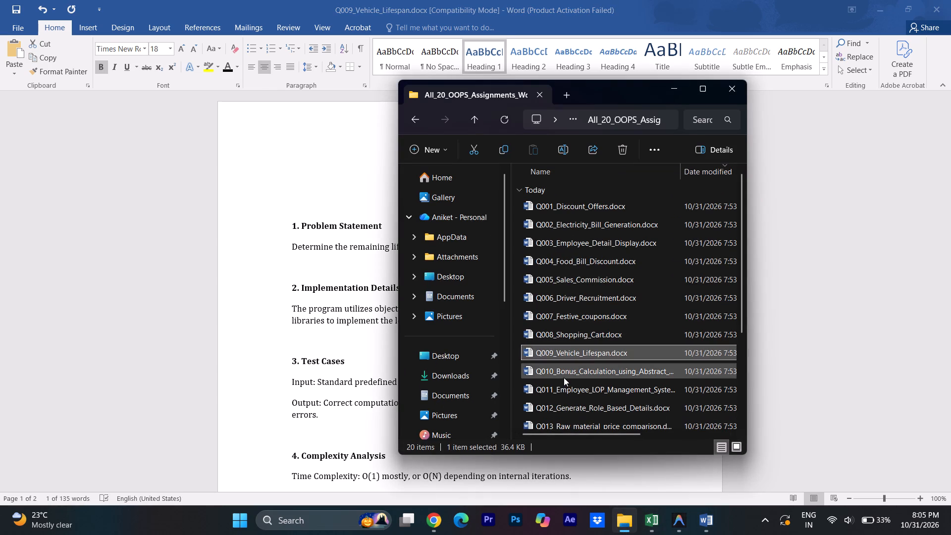
pyautogui.doubleClick(564, 377)
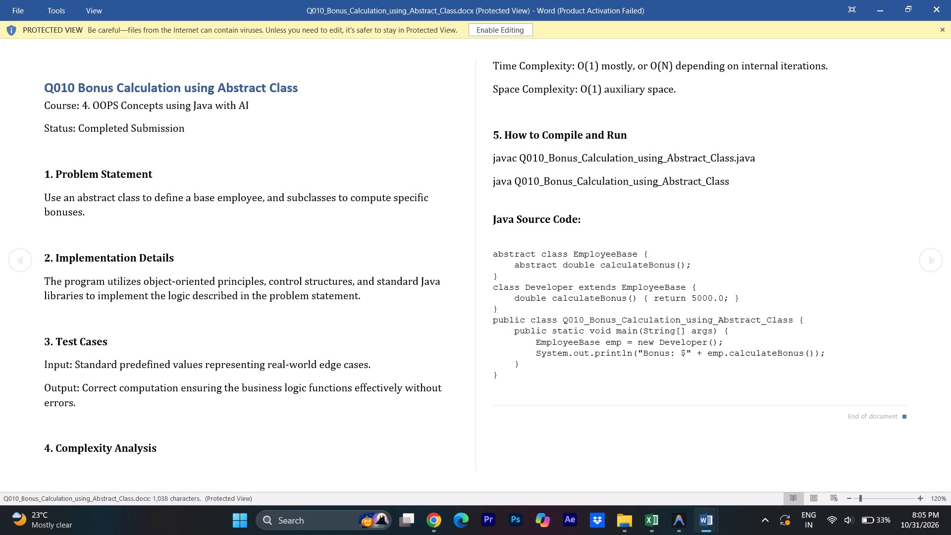
pyautogui.click(517, 30)
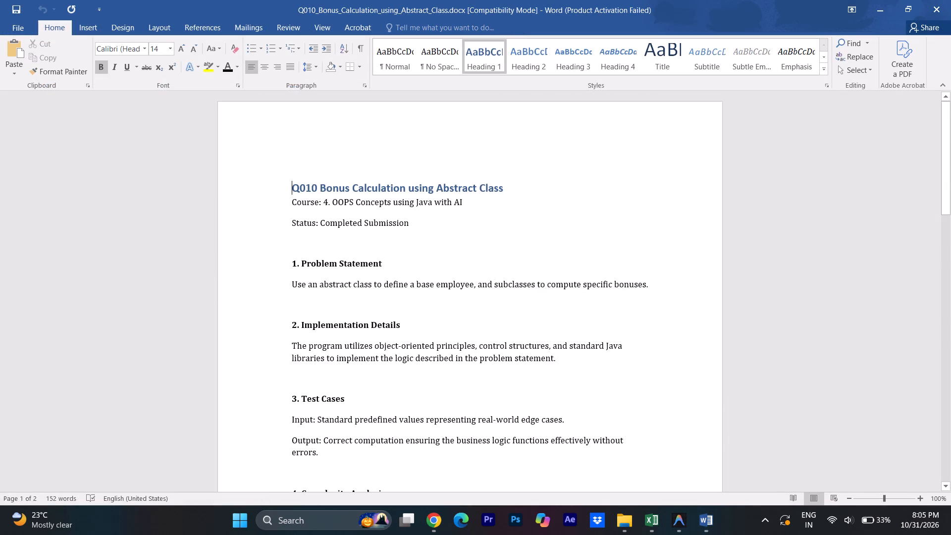
# Delete the Course and Status lines under the Q010 Bonus Calculation using Abstract Class title.
pyautogui.moveTo(414, 220); pyautogui.dragTo(306, 200)
pyautogui.press('BackSpace')
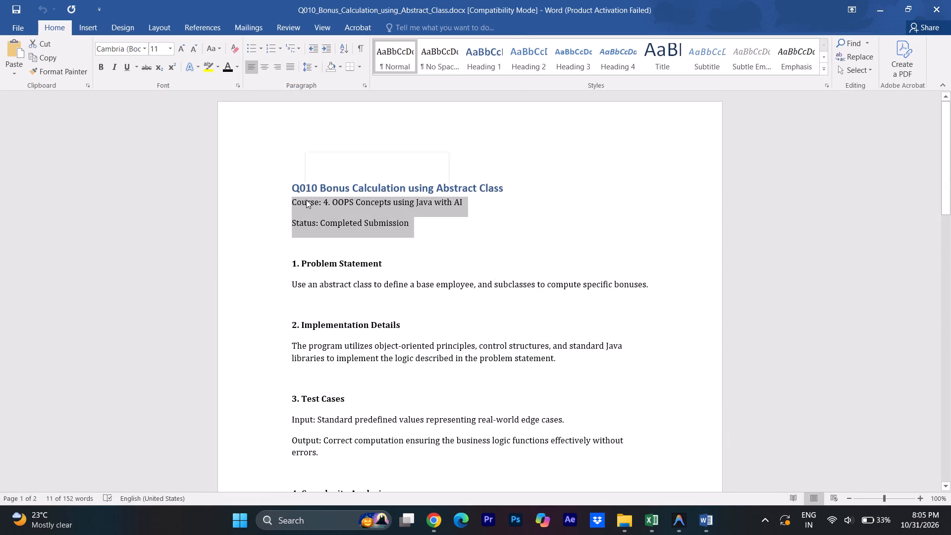
# Replace the Q of the Q010 title with the formatted Q copied from the Q009 document.
pyautogui.moveTo(298, 186); pyautogui.dragTo(292, 186)
pyautogui.hotkey('ctrl', 'v')
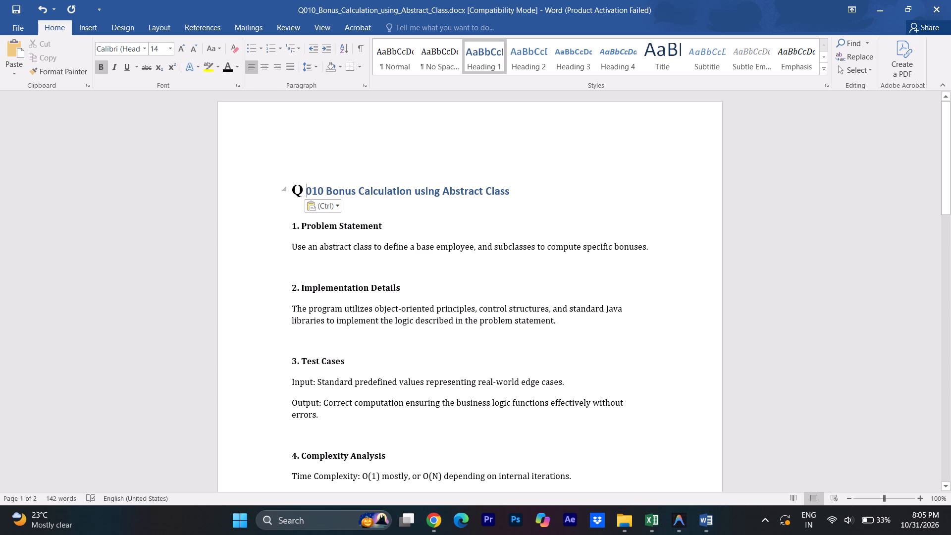
# Cut the Q010 title text after the Q, remove the extra space, and paste the text back with merged formatting.
pyautogui.moveTo(516, 189); pyautogui.dragTo(316, 184)
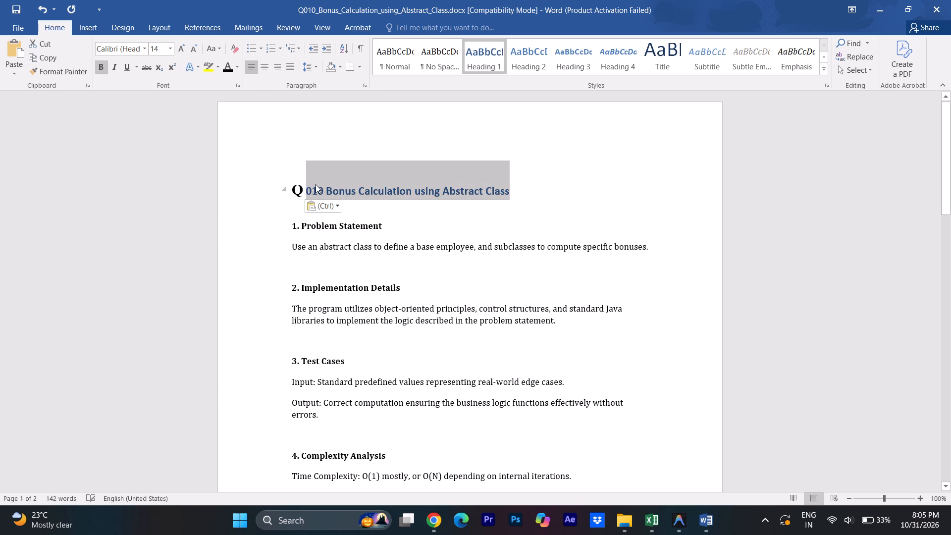
pyautogui.hotkey('ctrl', 'x')
pyautogui.press('BackSpace')
pyautogui.hotkey('ctrl', 'v')
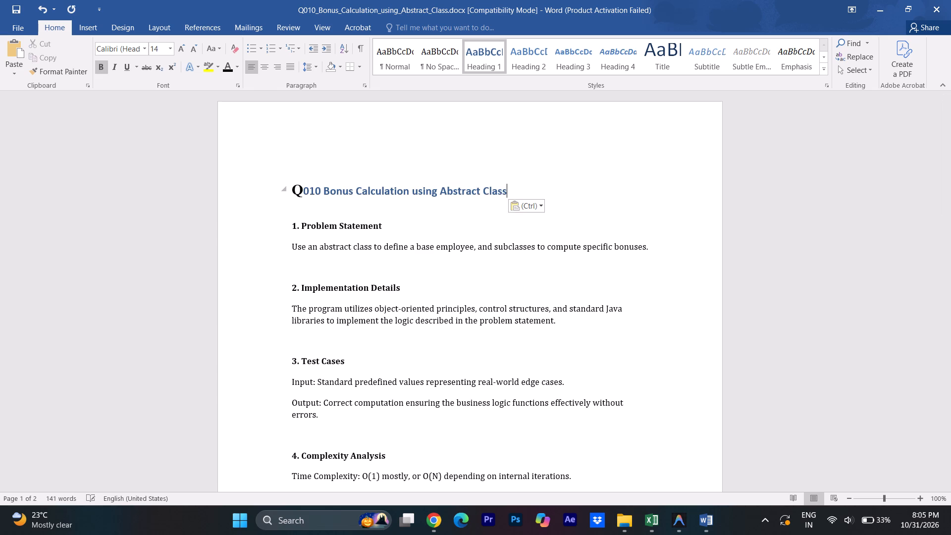
pyautogui.click(521, 211)
pyautogui.click(534, 237)
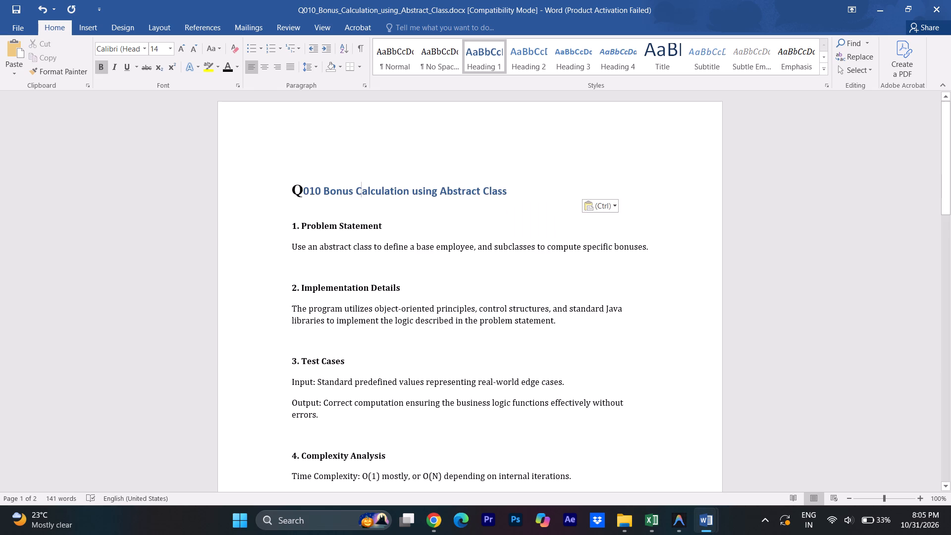
# Center the Q010 Bonus Calculation using Abstract Class title and save the document.
pyautogui.click(268, 65)
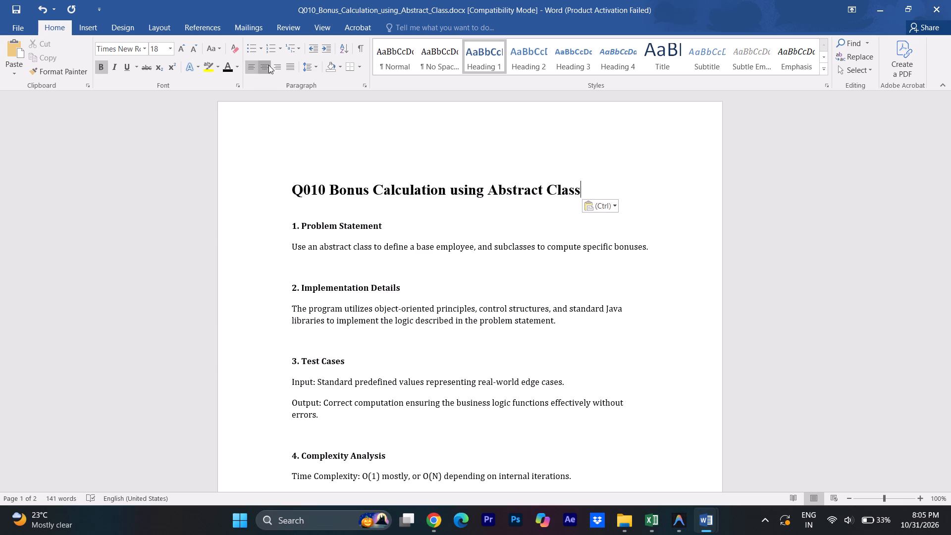
pyautogui.click(538, 268)
pyautogui.hotkey('ctrl', 's')
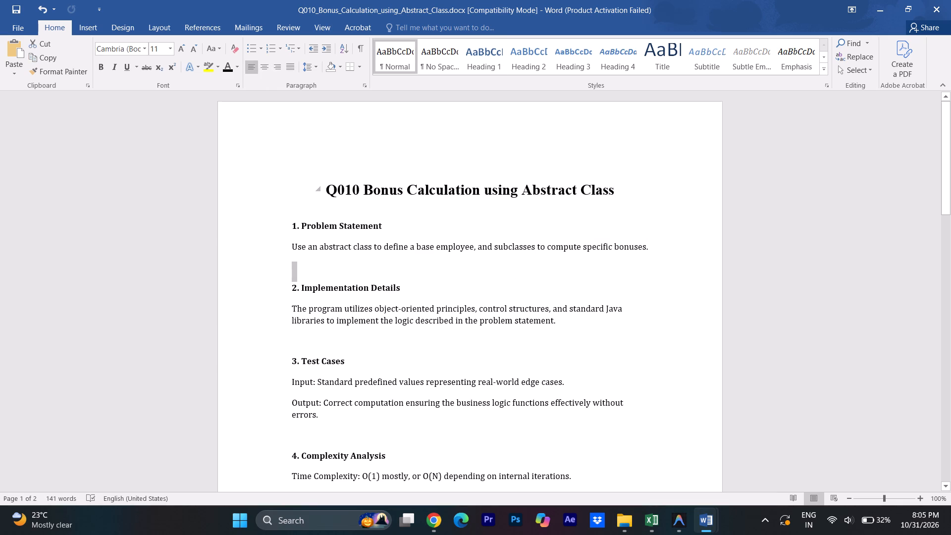
# Copy the formatted Q from the Q010 Bonus Calculation using Abstract Class title.
pyautogui.moveTo(339, 189); pyautogui.dragTo(323, 189)
pyautogui.hotkey('ctrl', 'c')
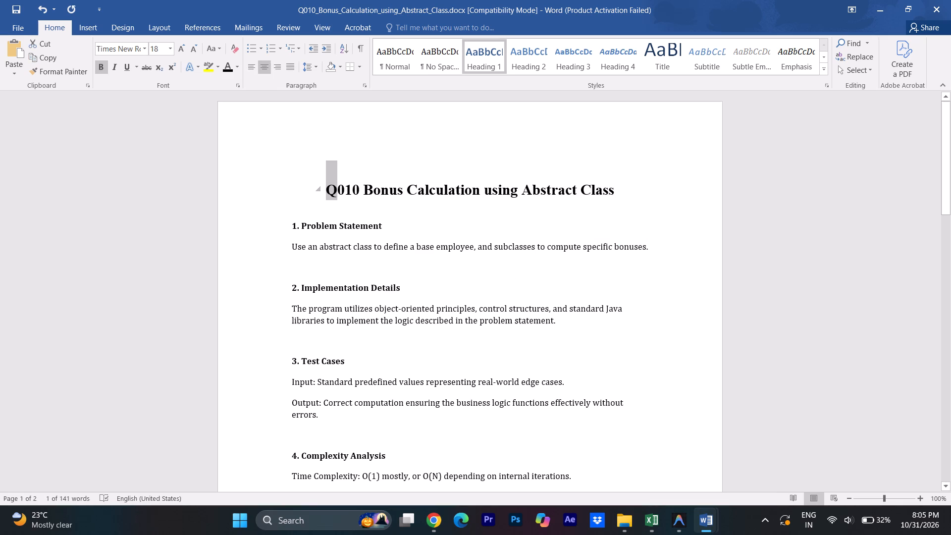
pyautogui.click(450, 279)
# Open Q011_Employee_LOP_Management_System.docx from the File Explorer assignments folder and enable editing.
pyautogui.click(620, 515)
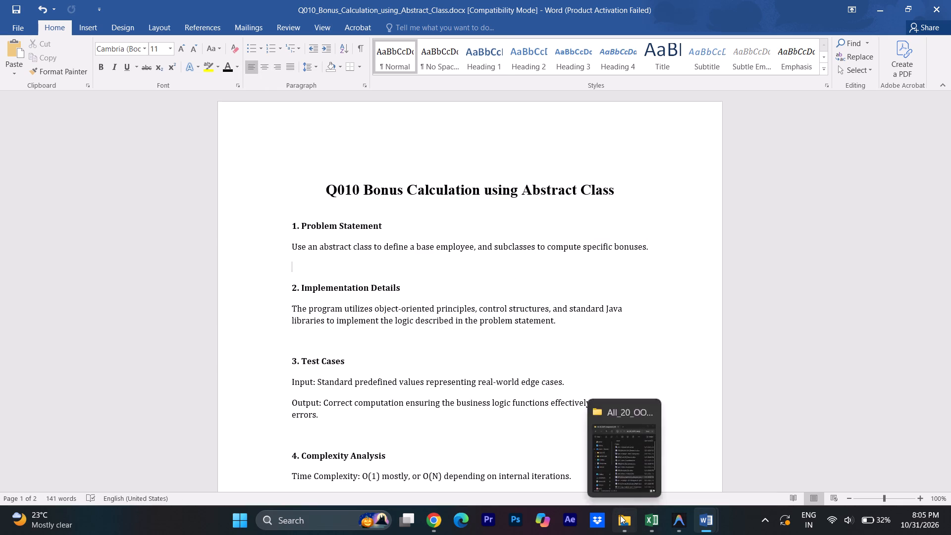
pyautogui.click(545, 383)
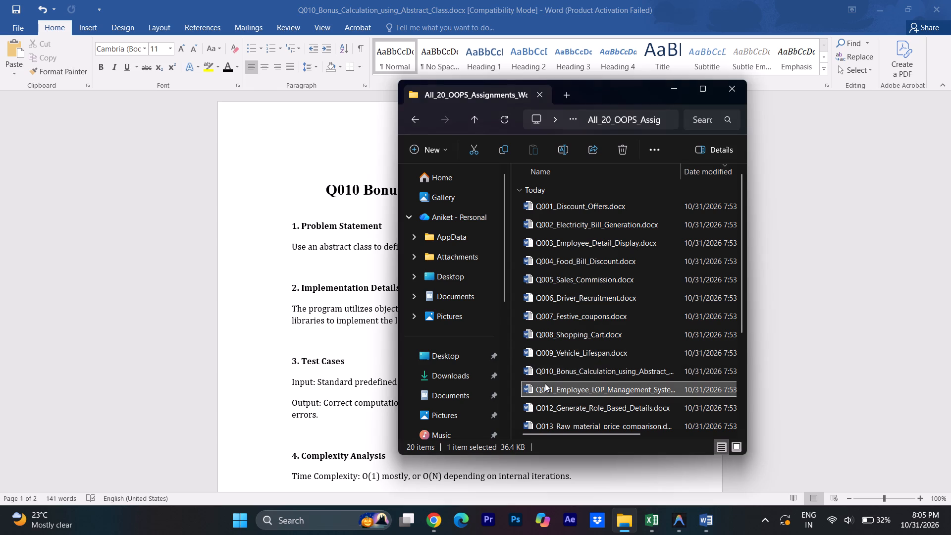
pyautogui.doubleClick(545, 383)
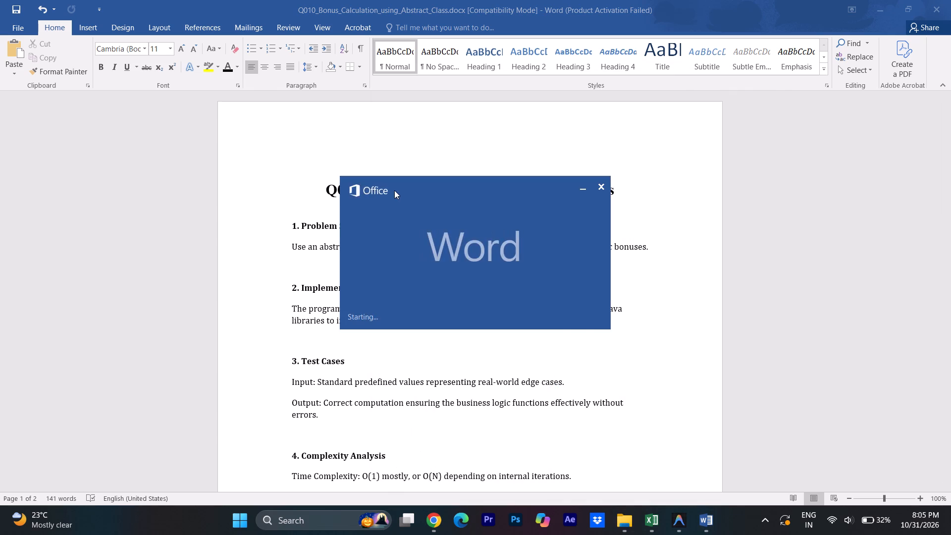
pyautogui.click(482, 25)
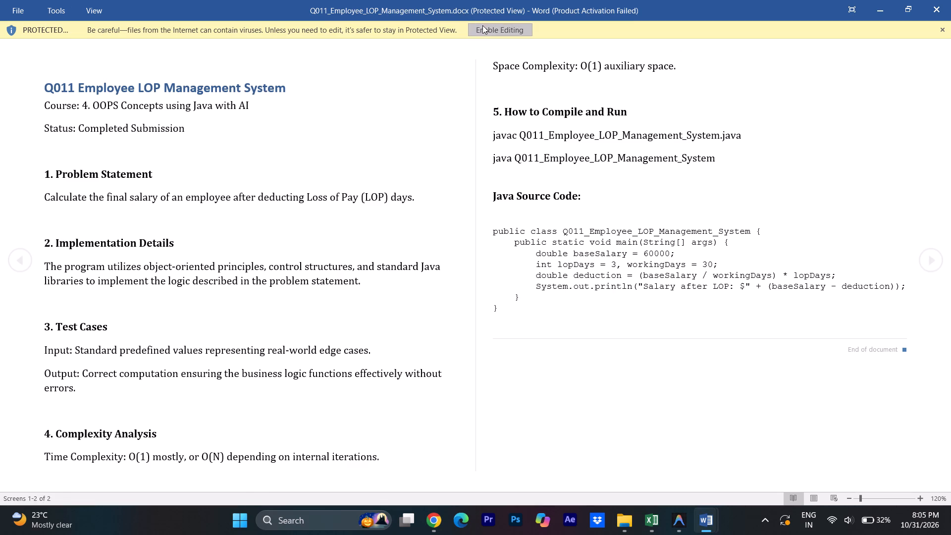
# Delete the Course and Status lines under the Q011 Employee LOP Management System title.
pyautogui.moveTo(410, 224); pyautogui.dragTo(353, 210)
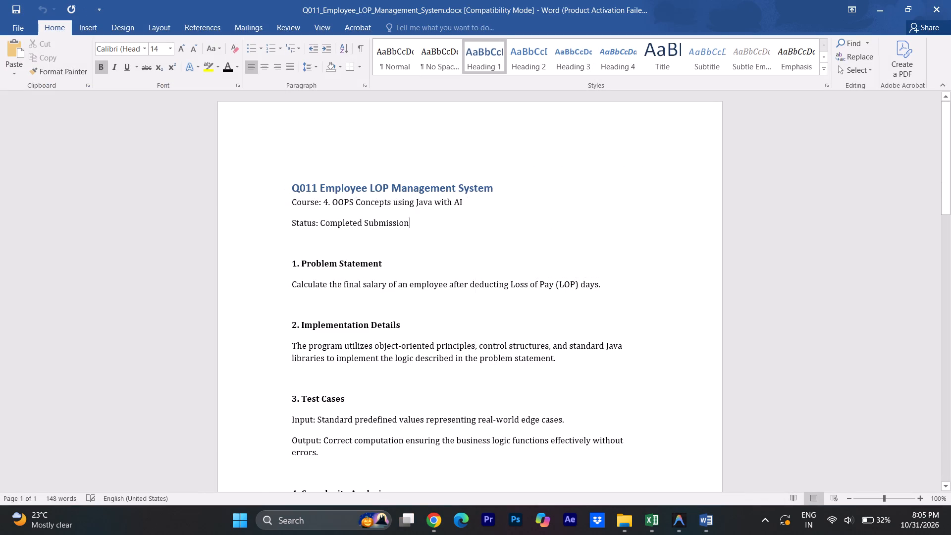
pyautogui.moveTo(353, 210); pyautogui.dragTo(301, 204)
pyautogui.press('BackSpace')
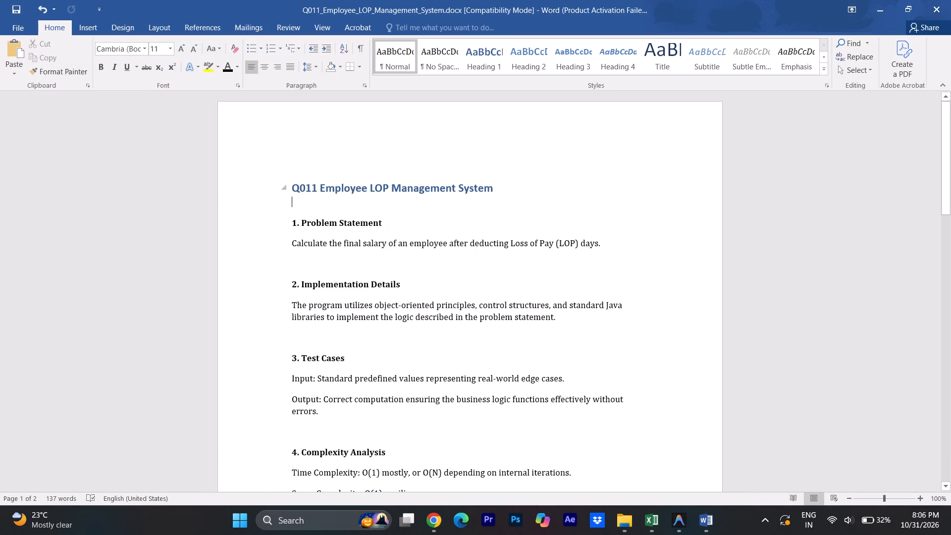
# Replace the Q of the Q011 title with the formatted Q copied from the Q010 document.
pyautogui.moveTo(299, 188); pyautogui.dragTo(294, 188)
pyautogui.hotkey('ctrl', 'v')
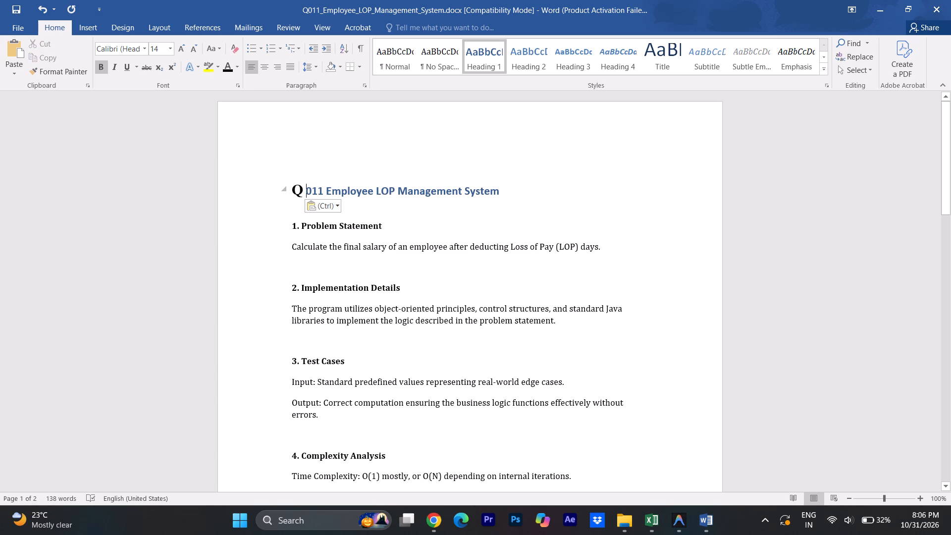
# Cut the rest of the Q011 title, remove the space after the Q, and paste it back with merged formatting.
pyautogui.moveTo(500, 191); pyautogui.dragTo(314, 183)
pyautogui.hotkey('ctrl', 'x')
pyautogui.press('BackSpace')
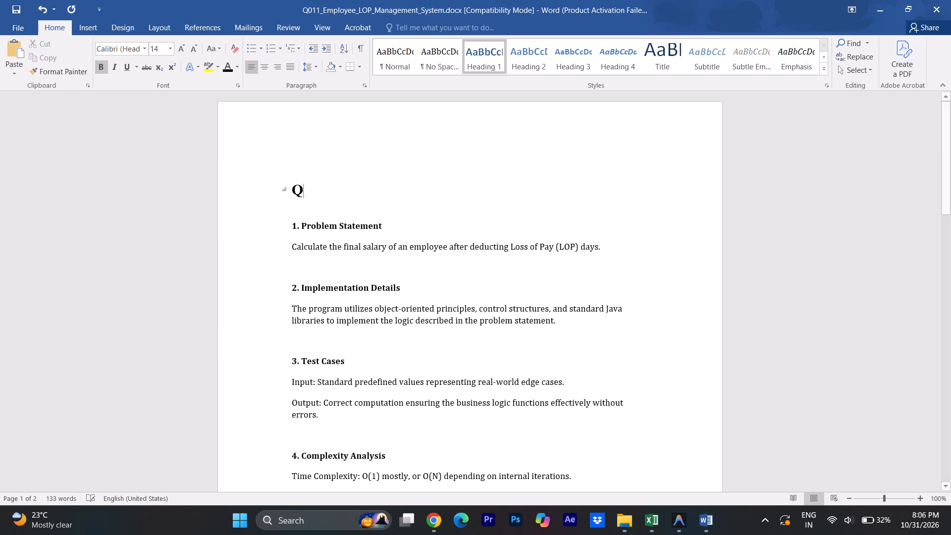
pyautogui.hotkey('ctrl', 'v')
pyautogui.click(531, 210)
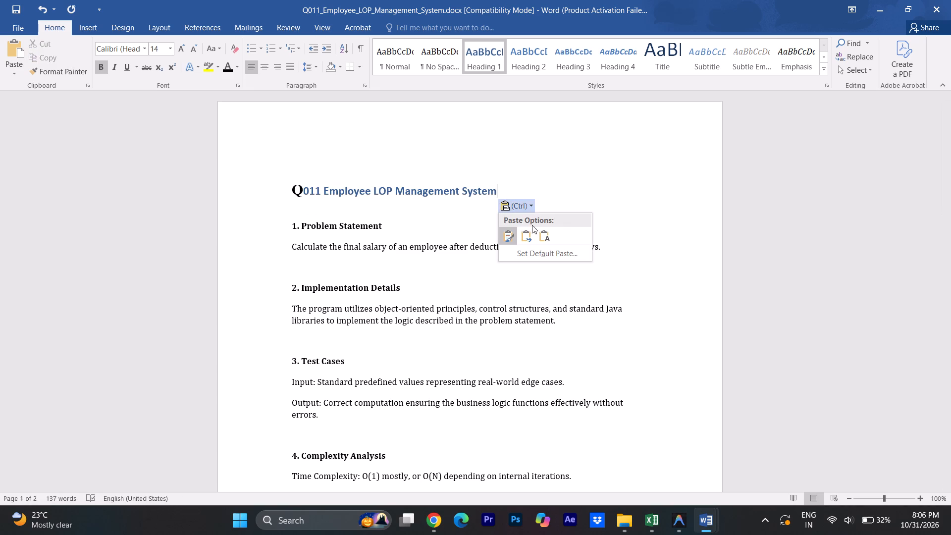
pyautogui.click(531, 232)
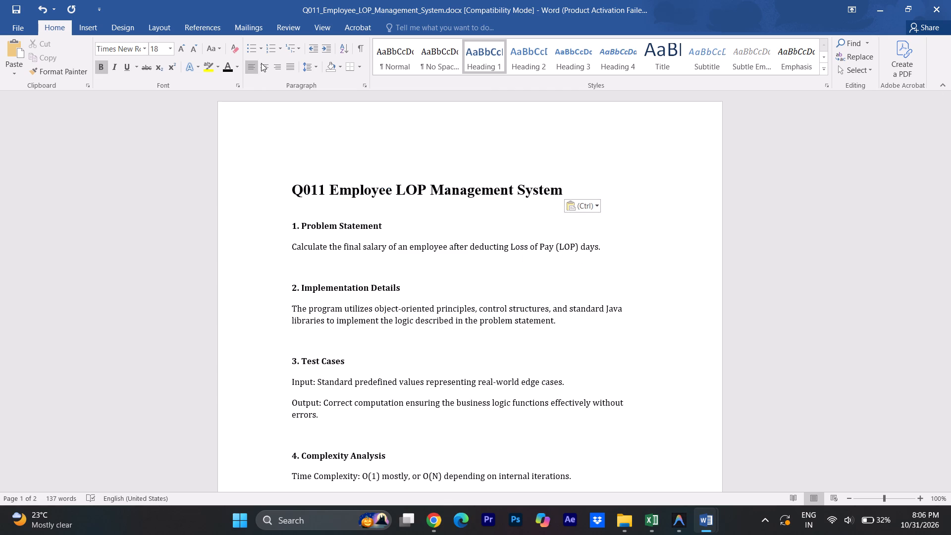
# Centre the Q011 Employee LOP Management System title and save the document.
pyautogui.click(264, 64)
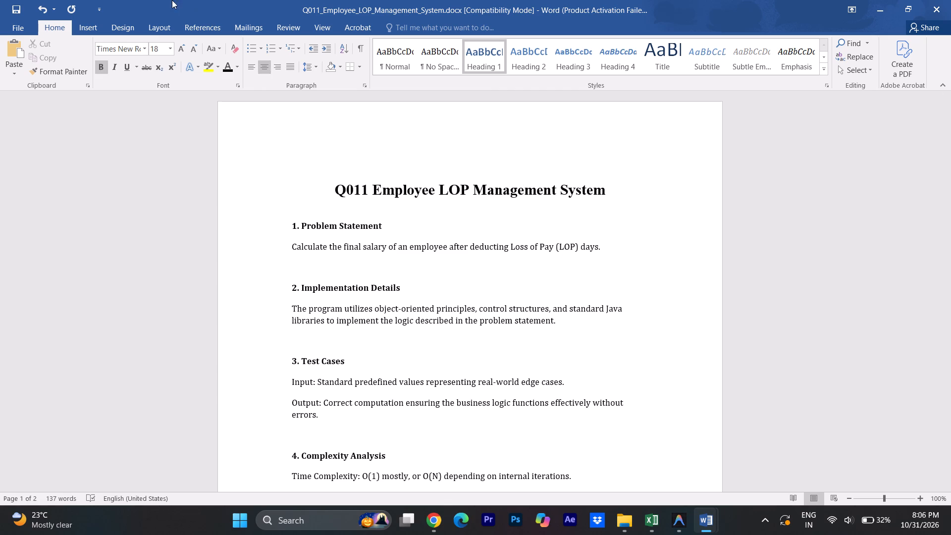
pyautogui.click(320, 211)
pyautogui.hotkey('ctrl', 's')
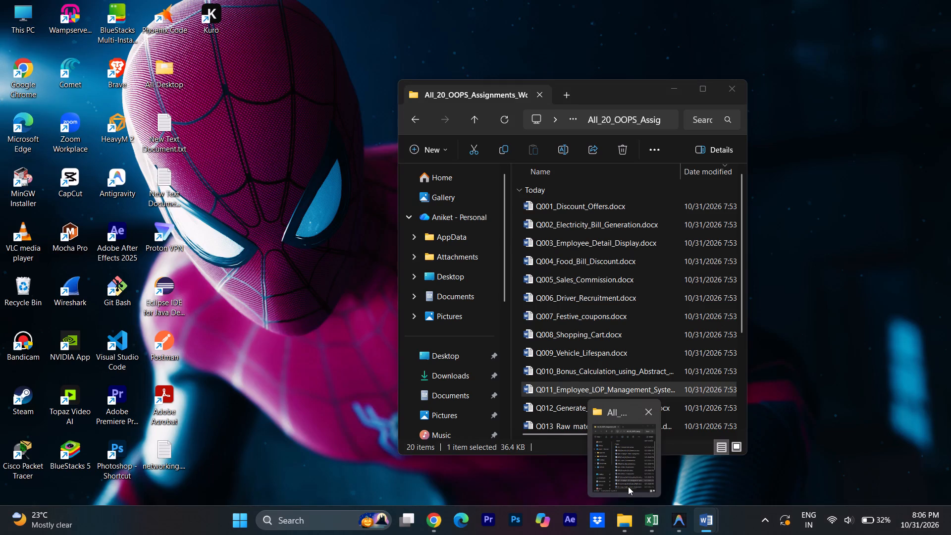
# Copy the formatted Q from the Q011 Employee LOP Management System title, keeping the title intact.
pyautogui.click(628, 486)
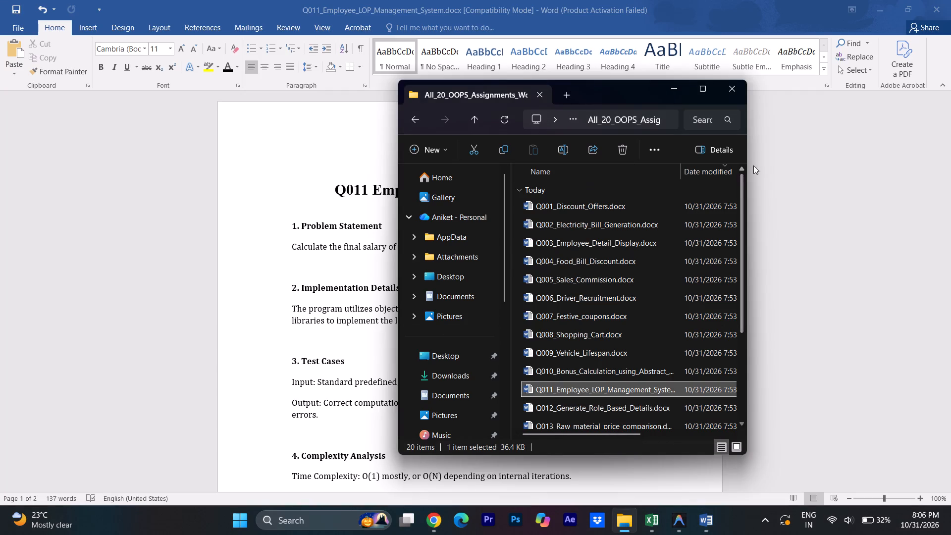
pyautogui.click(753, 165)
pyautogui.moveTo(345, 191); pyautogui.dragTo(338, 191)
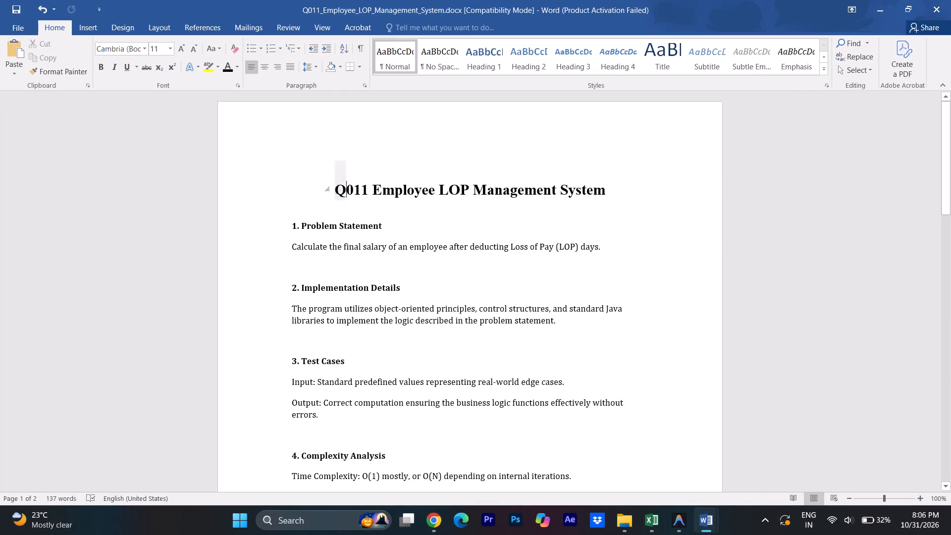
pyautogui.moveTo(338, 191); pyautogui.dragTo(338, 191)
pyautogui.hotkey('ctrl', 'x')
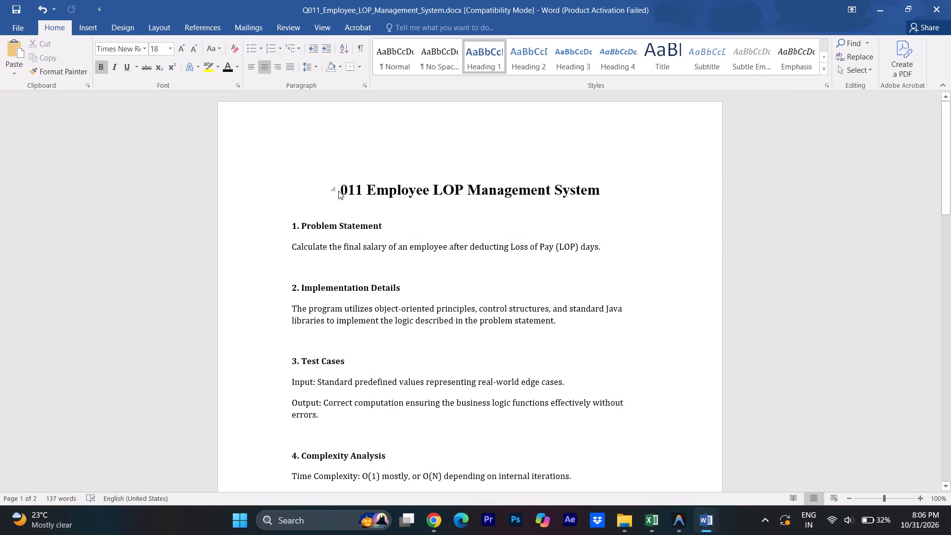
pyautogui.hotkey('ctrl', 'z')
pyautogui.hotkey('ctrl', 'c')
pyautogui.click(397, 218)
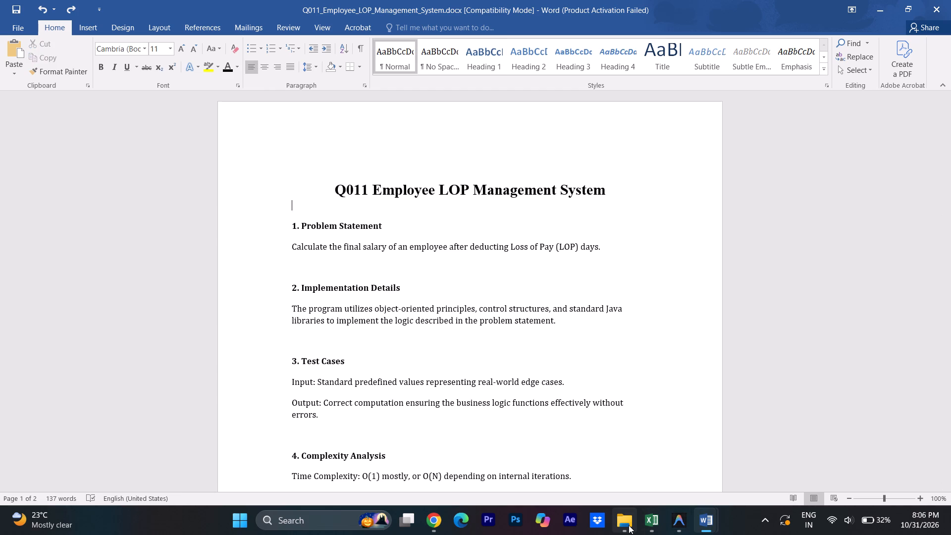
# Open Q012_Generate_Role_Based_Details.docx from the File Explorer assignments folder and enable editing.
pyautogui.click(631, 444)
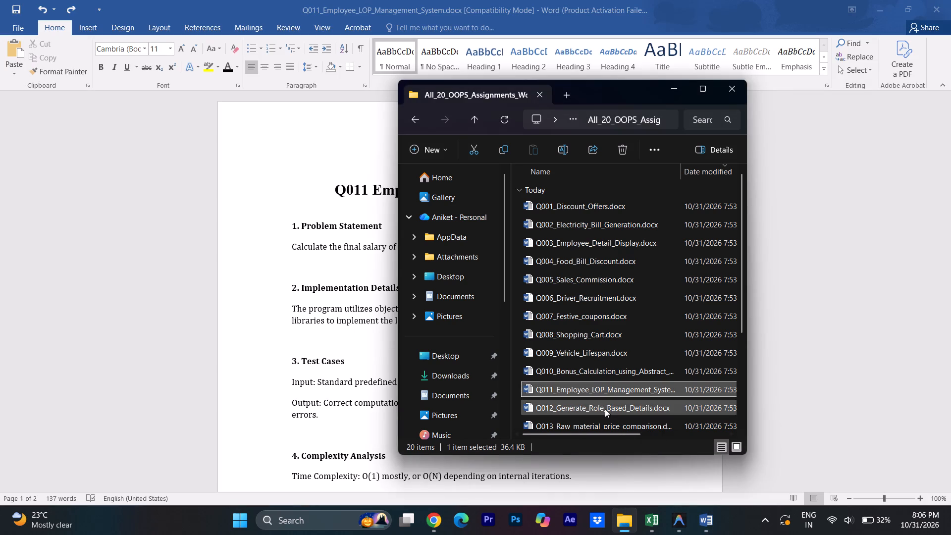
pyautogui.doubleClick(605, 409)
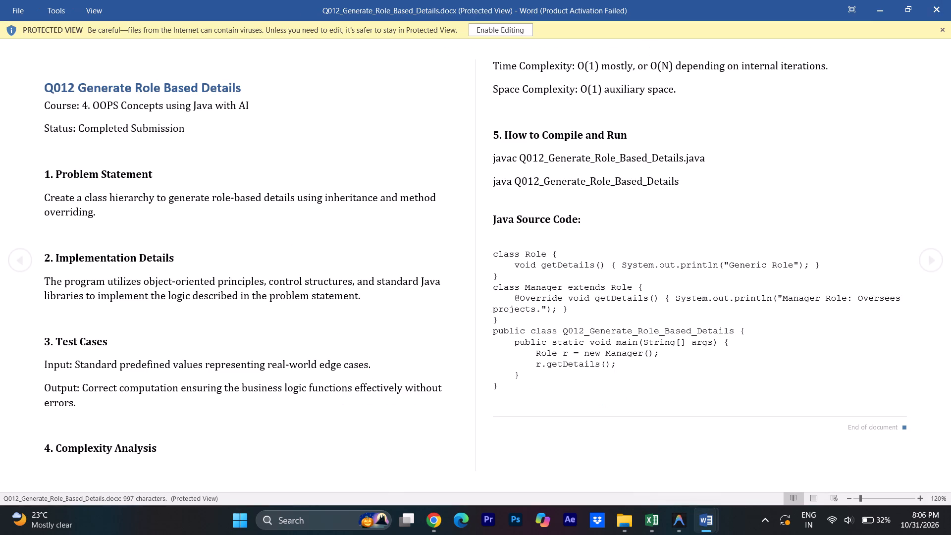
pyautogui.click(497, 27)
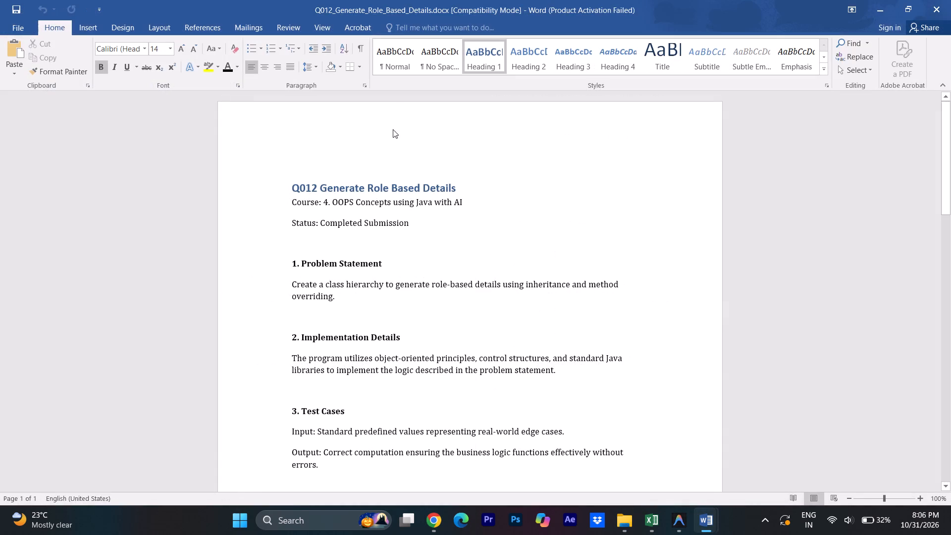
# Delete the Course and Status lines under the Q012 Generate Role Based Details title.
pyautogui.moveTo(411, 224); pyautogui.dragTo(249, 199)
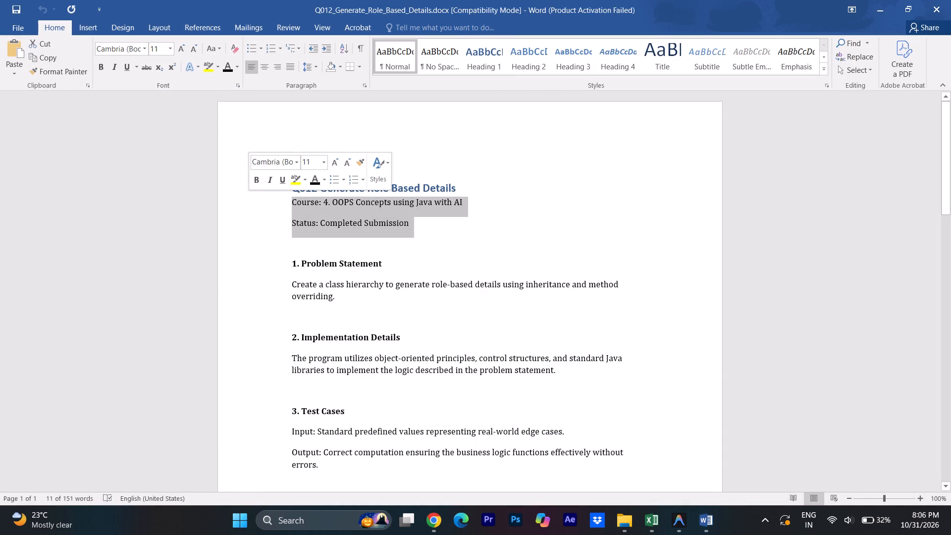
pyautogui.press('BackSpace')
# Replace the Q of the Q012 title with the formatted Q copied from the Q011 document.
pyautogui.moveTo(300, 185); pyautogui.dragTo(293, 184)
pyautogui.hotkey('ctrl', 'v')
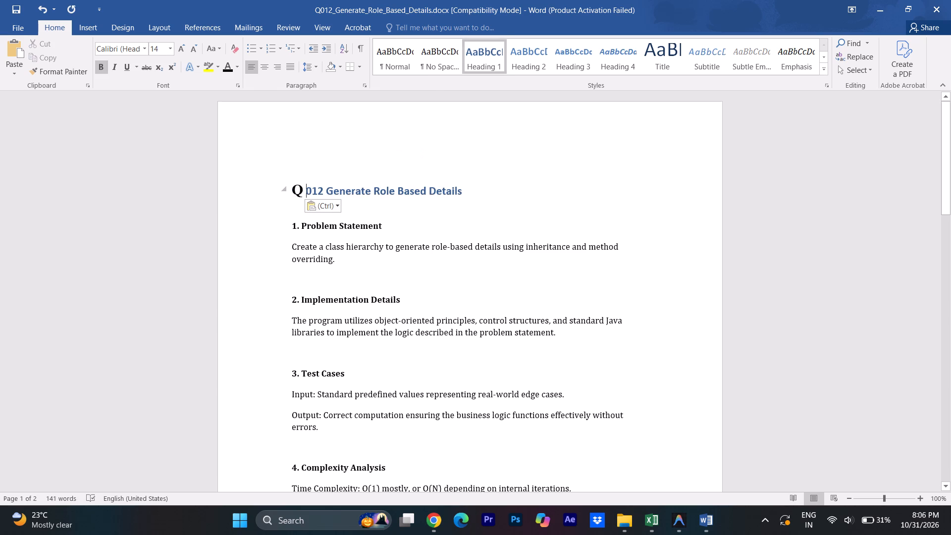
# Cut the rest of the Q012 title, remove the space after the Q, and paste it back with merged formatting.
pyautogui.moveTo(463, 191); pyautogui.dragTo(317, 186)
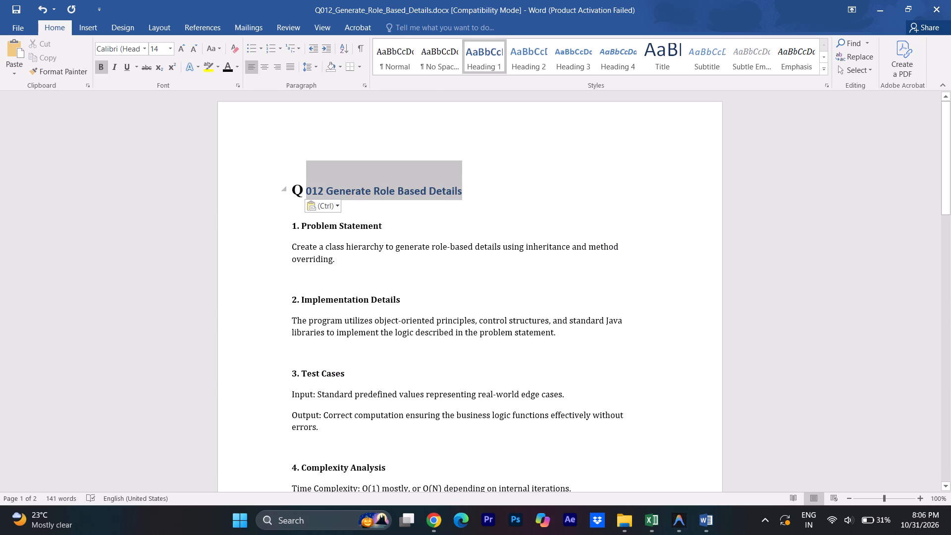
pyautogui.moveTo(317, 186); pyautogui.dragTo(318, 185)
pyautogui.hotkey('ctrl', 'x')
pyautogui.press('BackSpace')
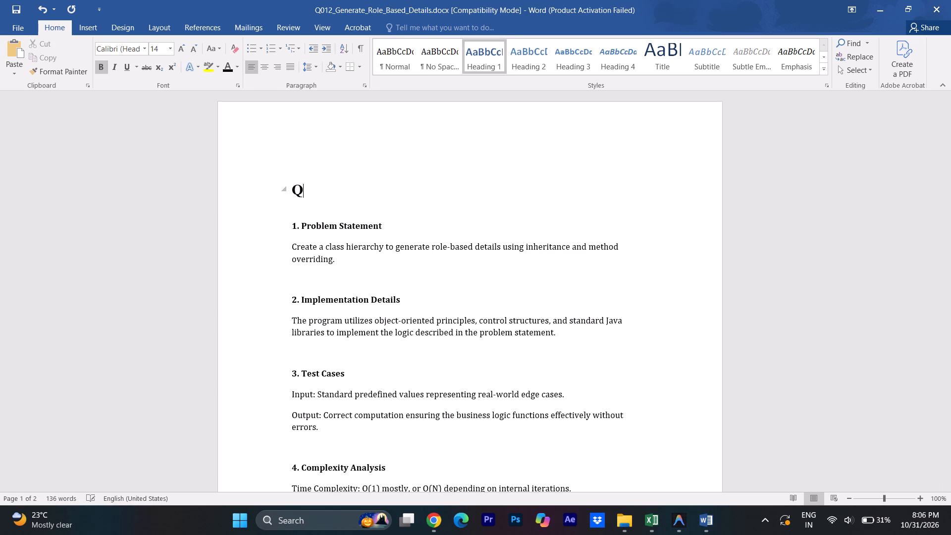
pyautogui.hotkey('ctrl', 'v')
pyautogui.click(473, 209)
pyautogui.click(486, 233)
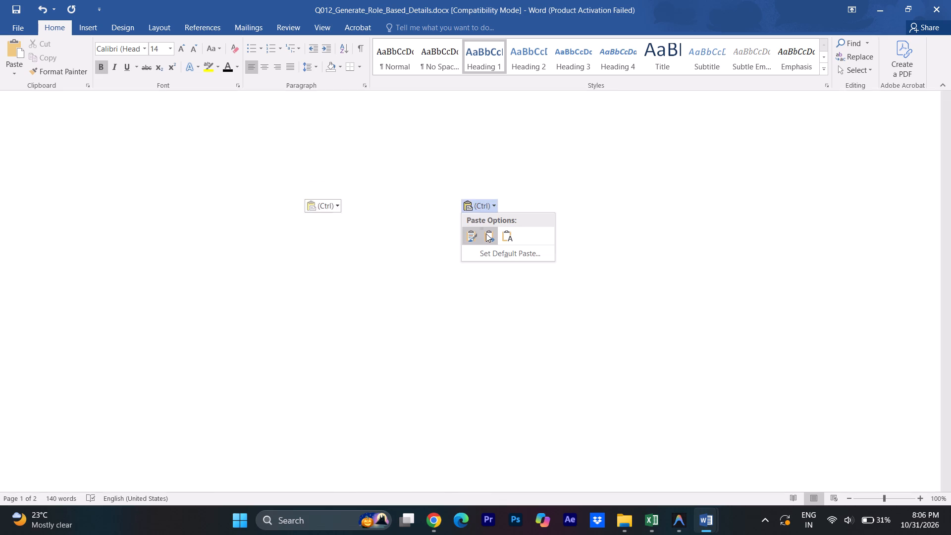
# Centre the Q012 Generate Role Based Details title and save the document.
pyautogui.click(264, 71)
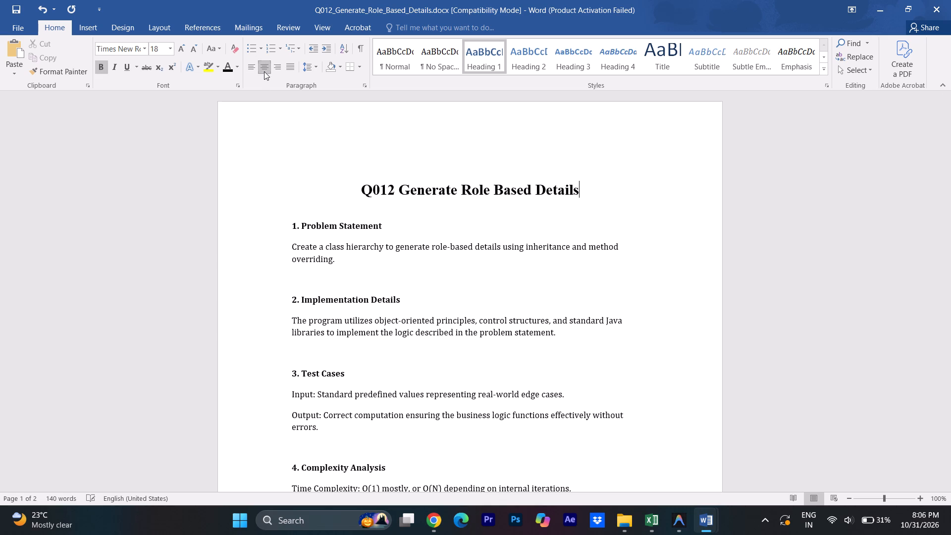
pyautogui.doubleClick(497, 239)
pyautogui.hotkey('ctrl', 's')
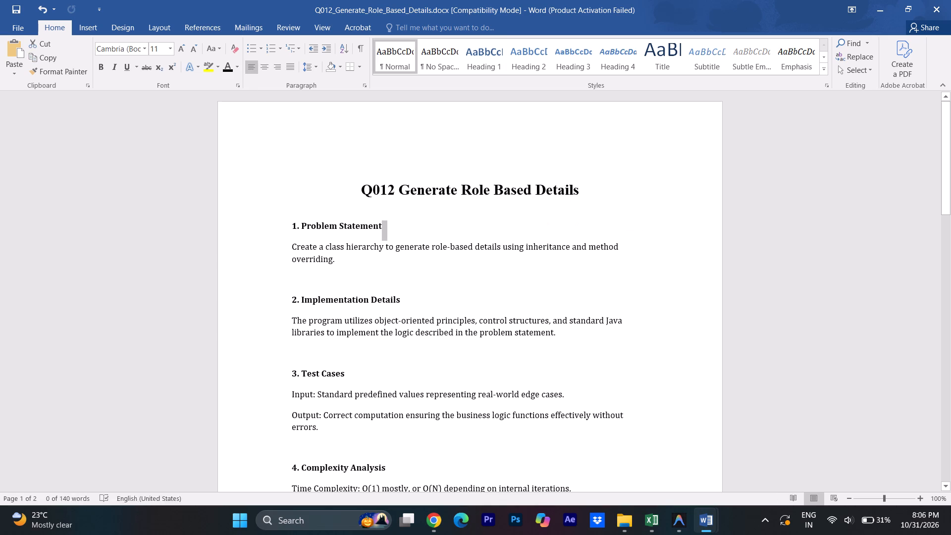
pyautogui.click(550, 351)
pyautogui.hotkey('ctrl', 's')
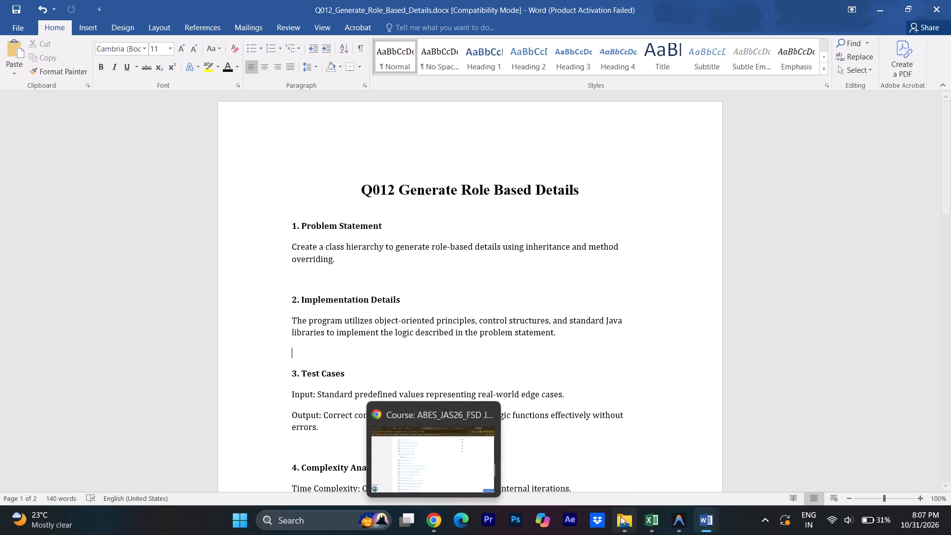
# Open the Q013_Raw_material_price_comparison document from the File Explorer assignments folder.
pyautogui.click(619, 461)
pyautogui.scroll(-1, 573, 377)
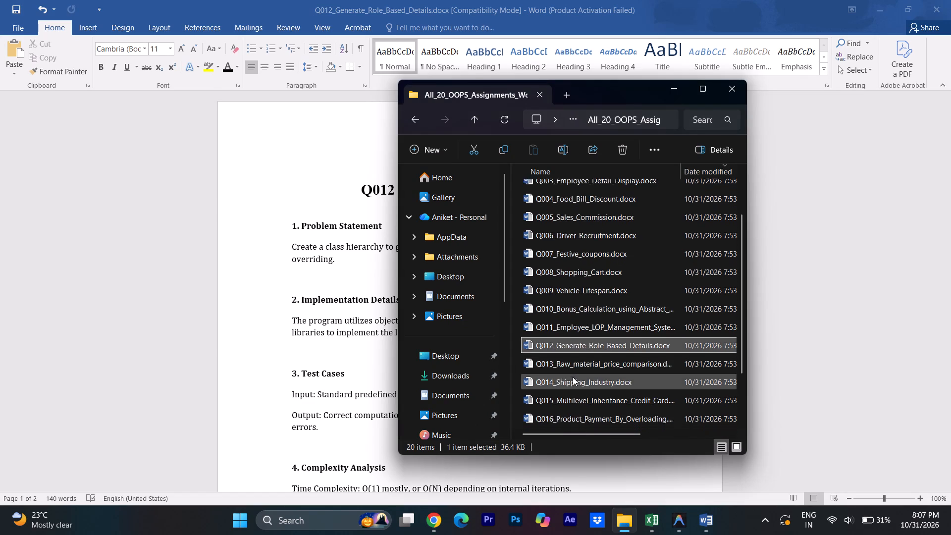
pyautogui.scroll(-2, 573, 377)
pyautogui.doubleClick(563, 323)
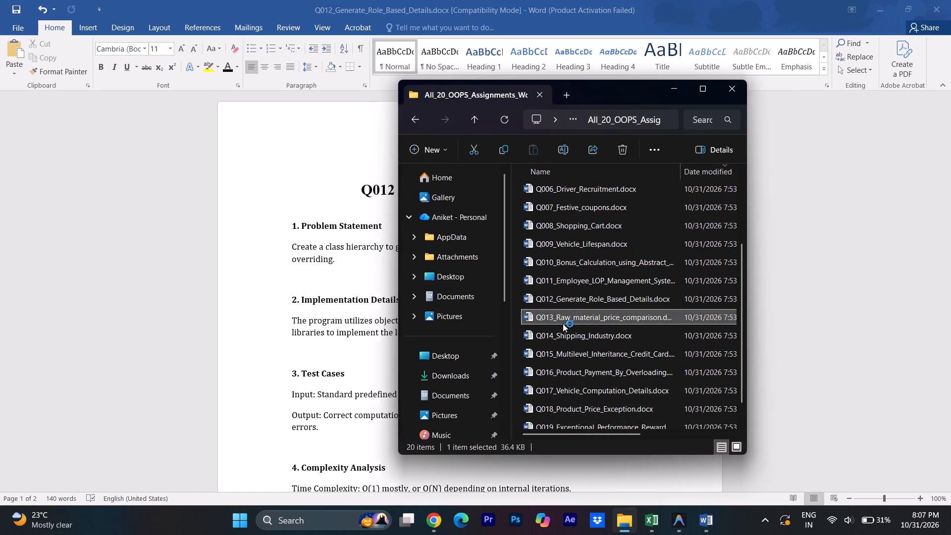
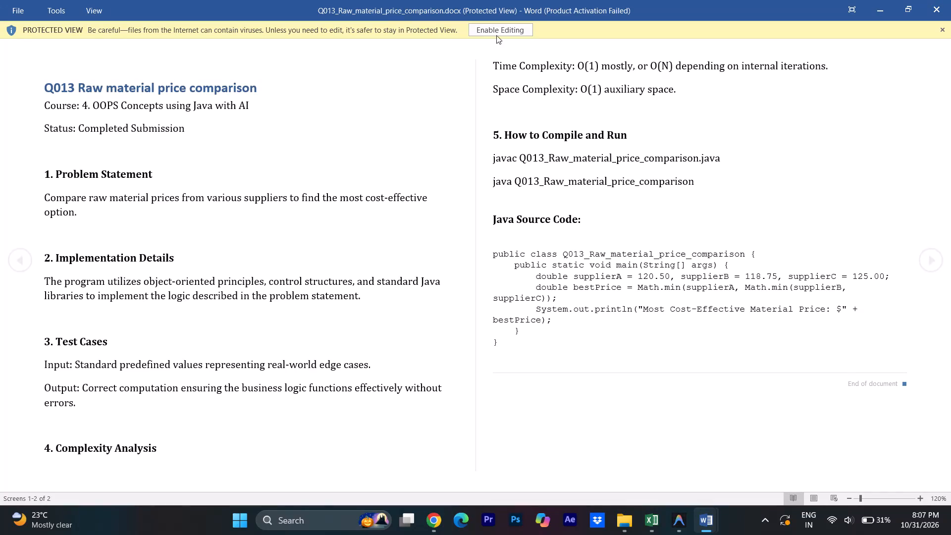
# Enable editing of the Q013 document and delete the Course and Status lines below its title.
pyautogui.click(498, 28)
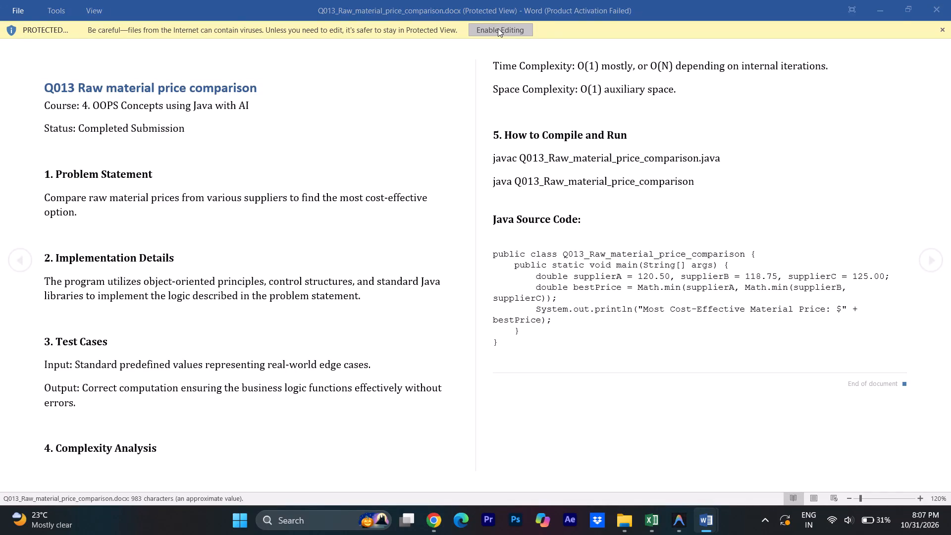
pyautogui.moveTo(411, 221); pyautogui.dragTo(306, 204)
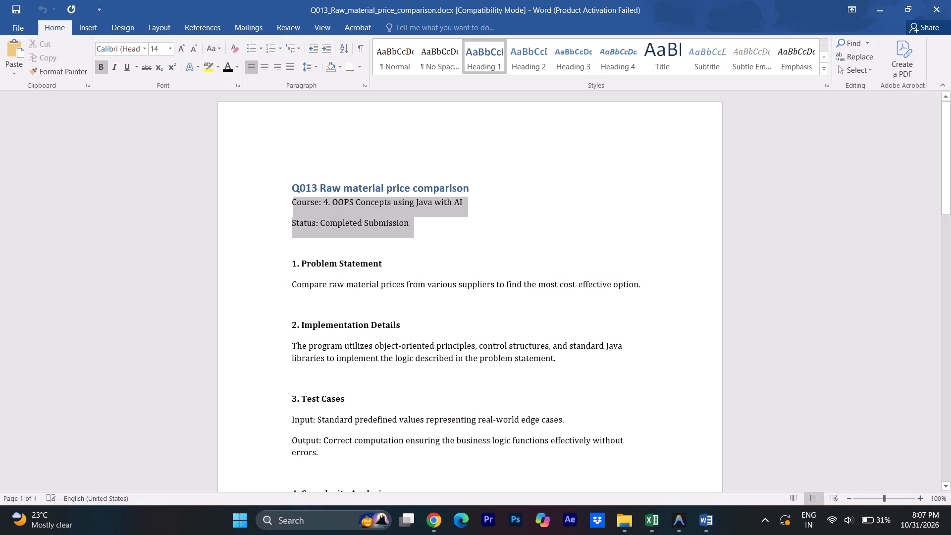
pyautogui.moveTo(306, 204); pyautogui.dragTo(293, 201)
pyautogui.press('BackSpace')
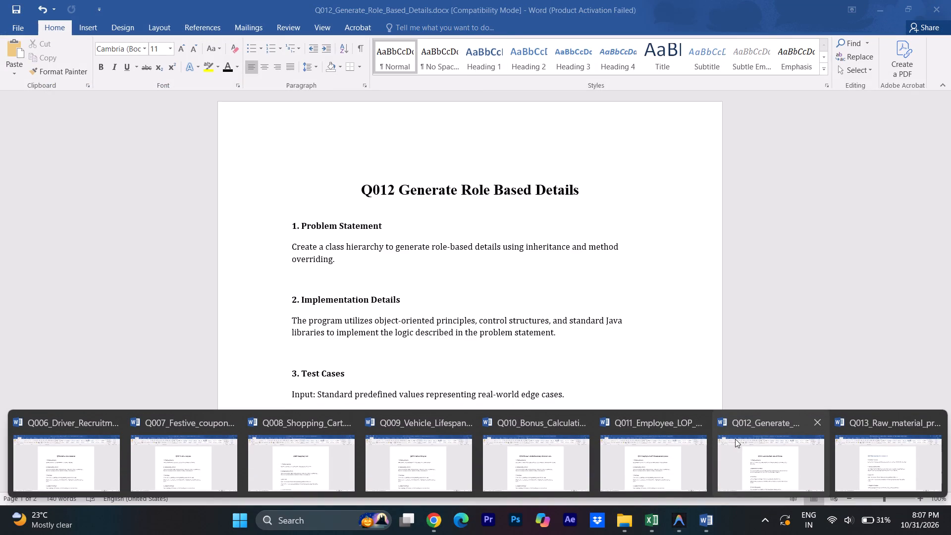
# Close the open Q006 through Q011 Word documents, keeping Q012 and Q013 open.
pyautogui.click(110, 424)
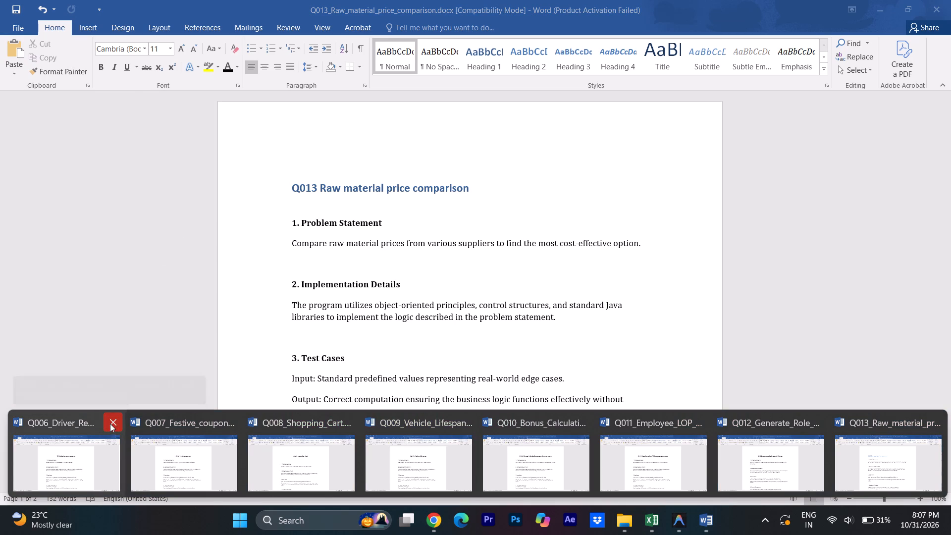
pyautogui.click(129, 415)
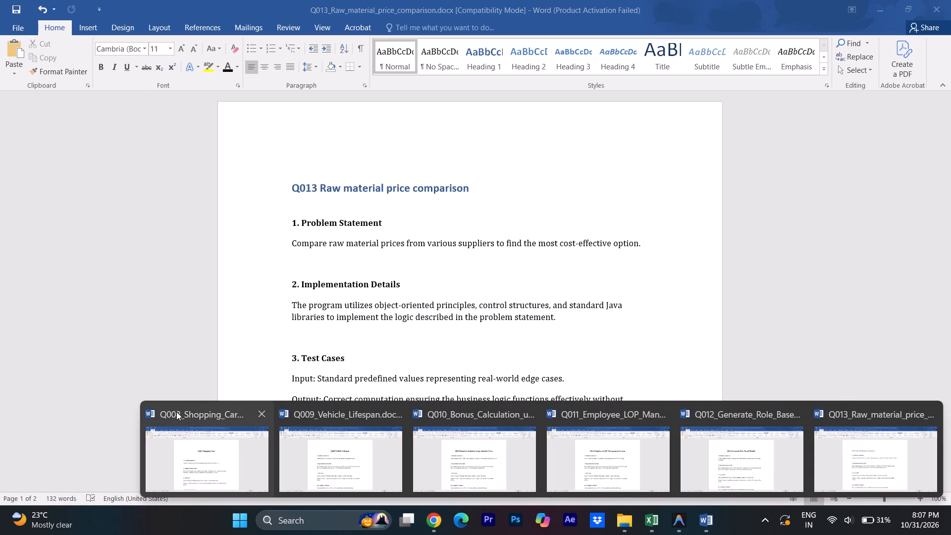
pyautogui.click(271, 412)
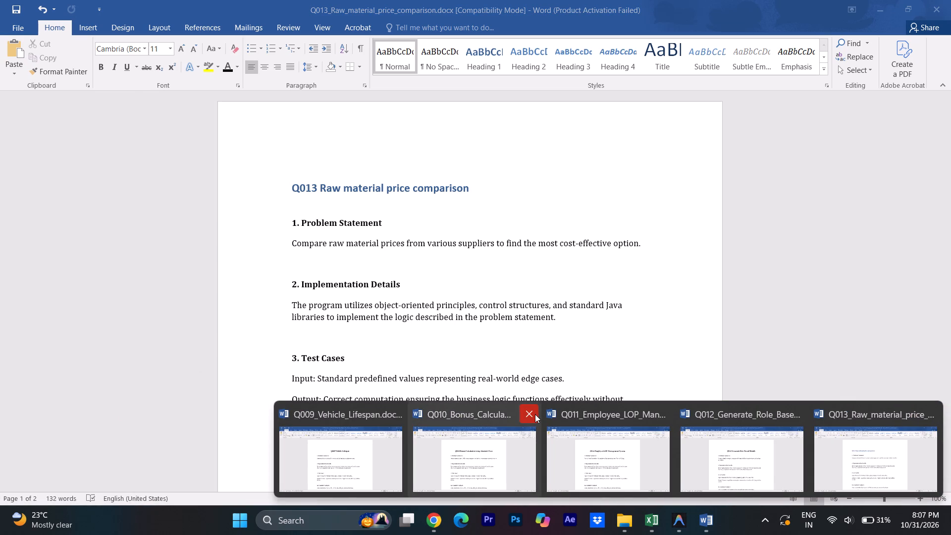
pyautogui.click(535, 414)
pyautogui.click(535, 414)
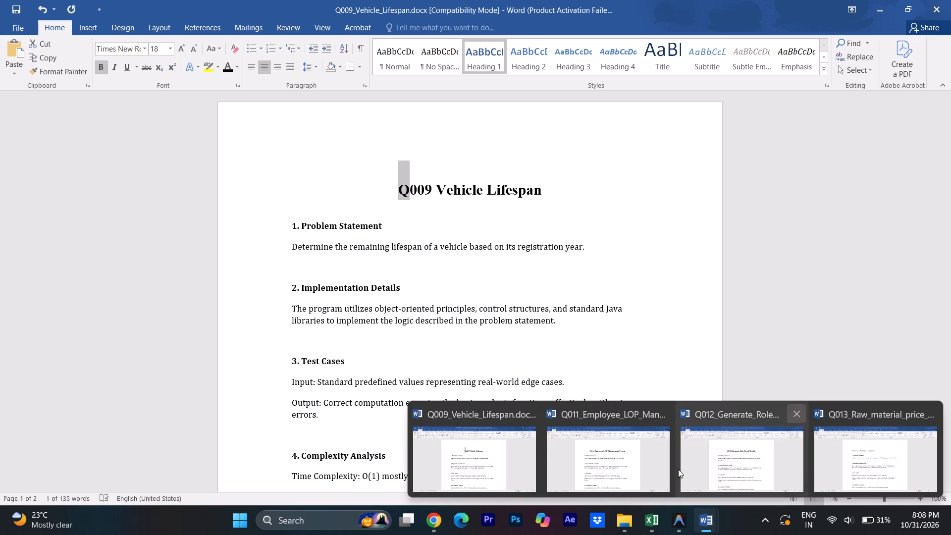
pyautogui.click(657, 412)
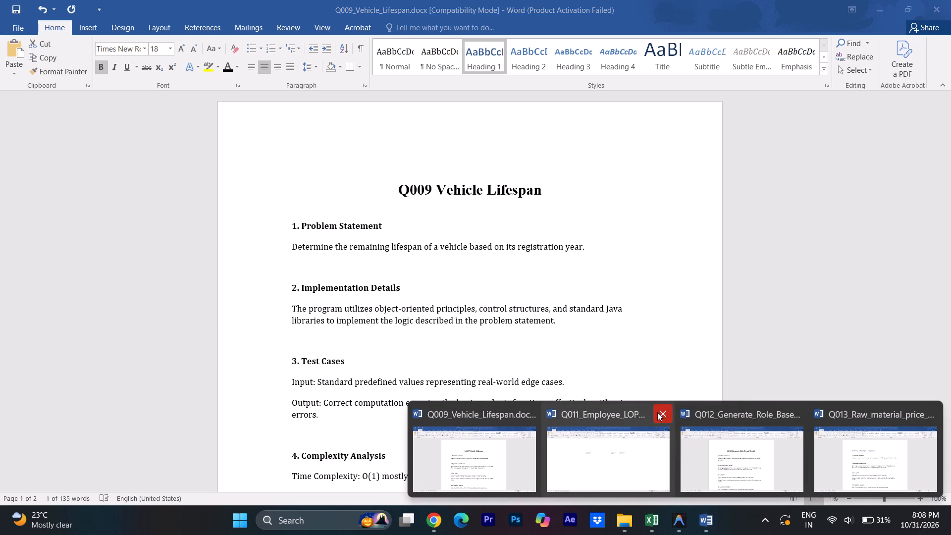
pyautogui.click(631, 410)
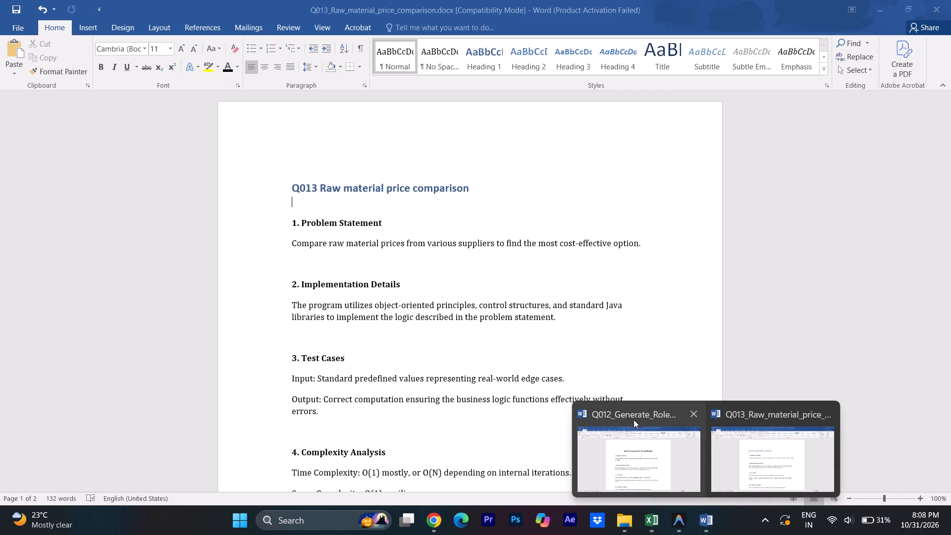
# Replace the Q of the Q013 title with the formatted Q copied from the Q012 document.
pyautogui.click(638, 427)
pyautogui.moveTo(370, 186); pyautogui.dragTo(363, 187)
pyautogui.hotkey('ctrl', 'c')
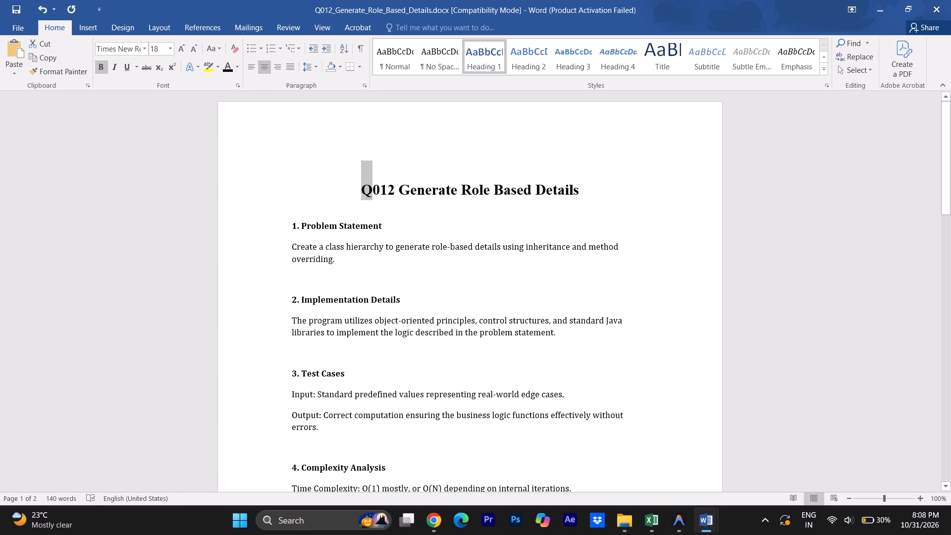
pyautogui.click(737, 456)
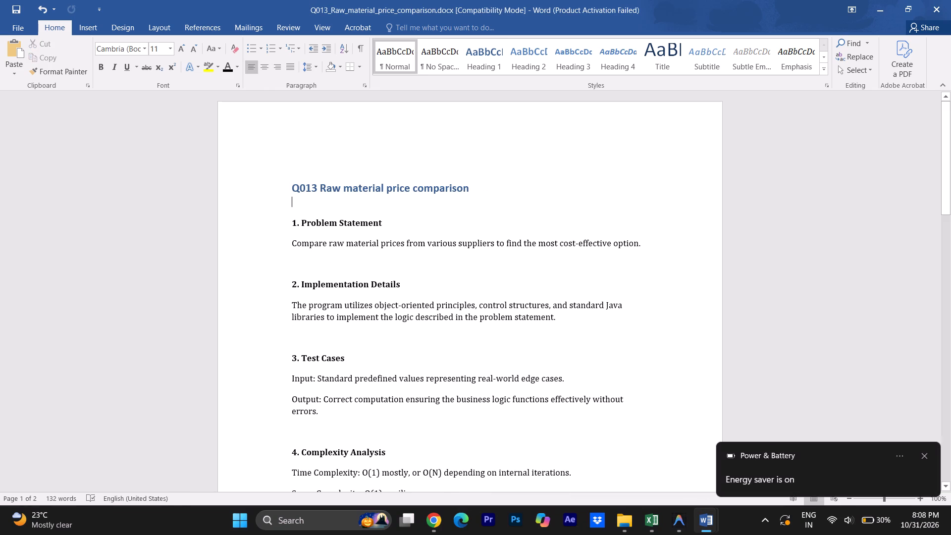
pyautogui.moveTo(301, 186); pyautogui.dragTo(293, 185)
pyautogui.hotkey('ctrl', 'v')
# Cut the rest of the Q013 title, remove the space after the Q, and paste it back with merged formatting.
pyautogui.click(484, 187)
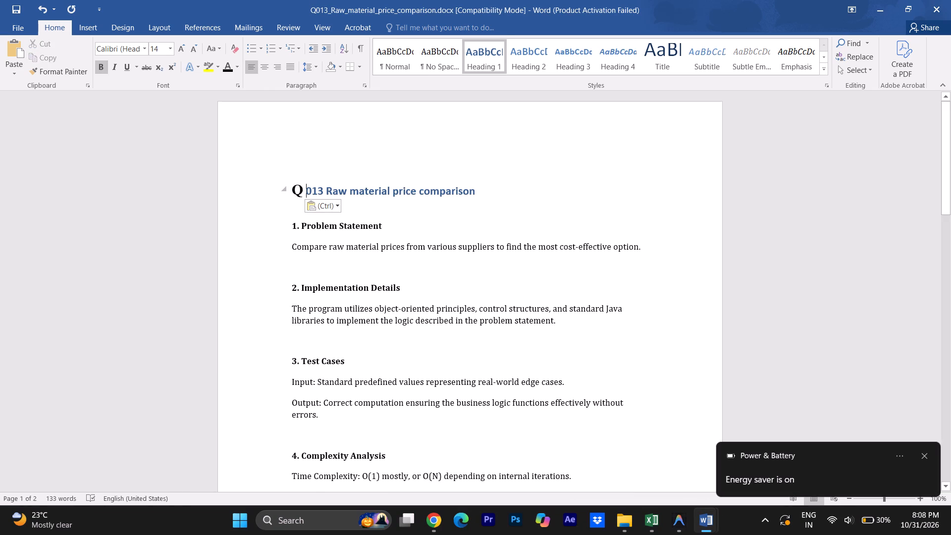
pyautogui.moveTo(475, 189); pyautogui.dragTo(314, 195)
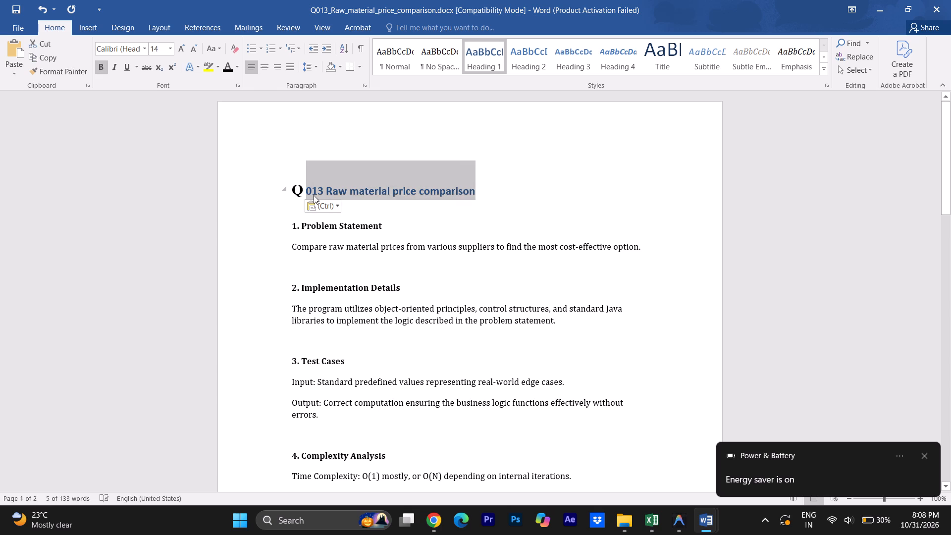
pyautogui.hotkey('ctrl', 'x')
pyautogui.press('BackSpace')
pyautogui.hotkey('ctrl', 'v')
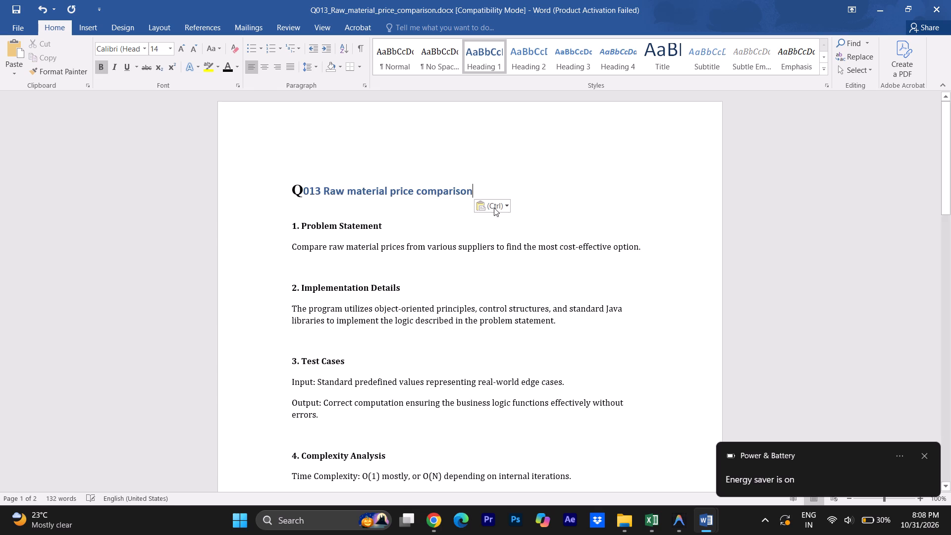
pyautogui.click(510, 204)
pyautogui.click(506, 232)
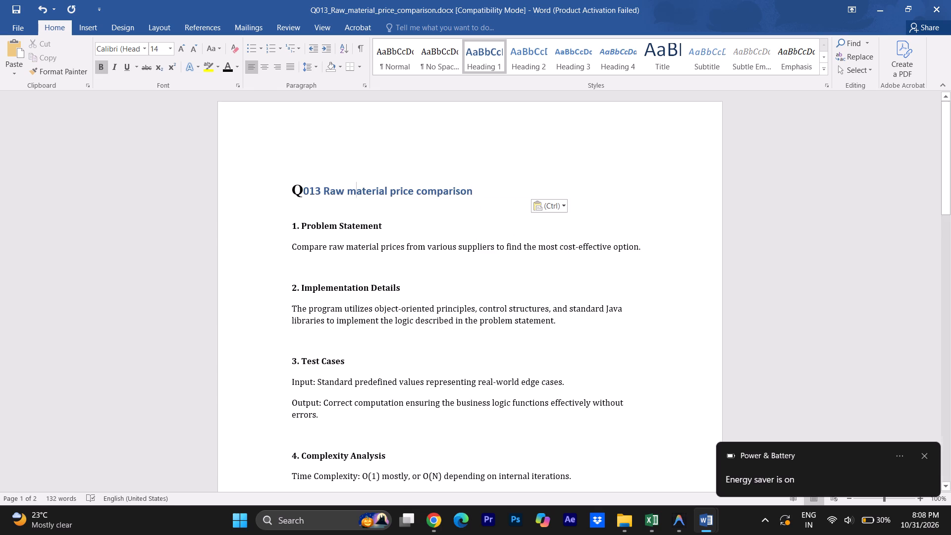
# Centre the Q013 Raw material price comparison title and save the document.
pyautogui.click(264, 71)
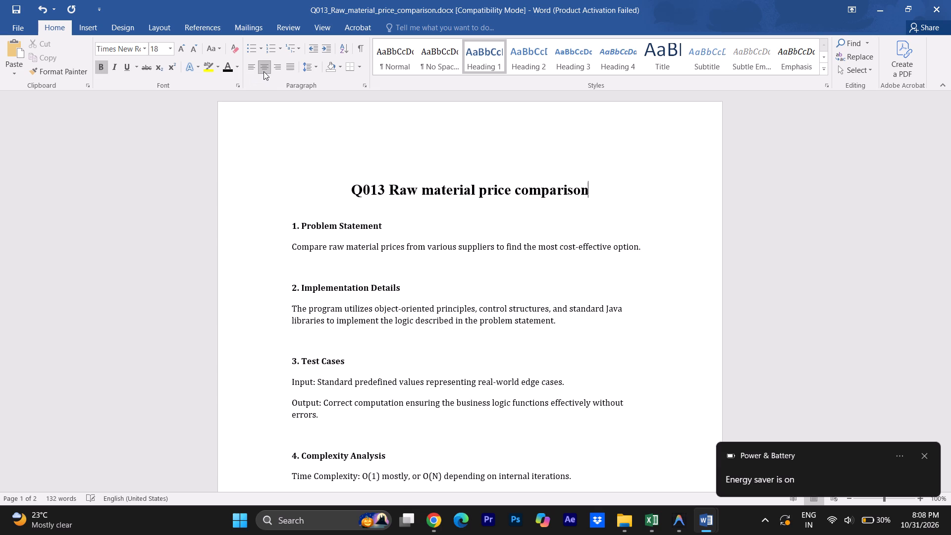
pyautogui.click(416, 147)
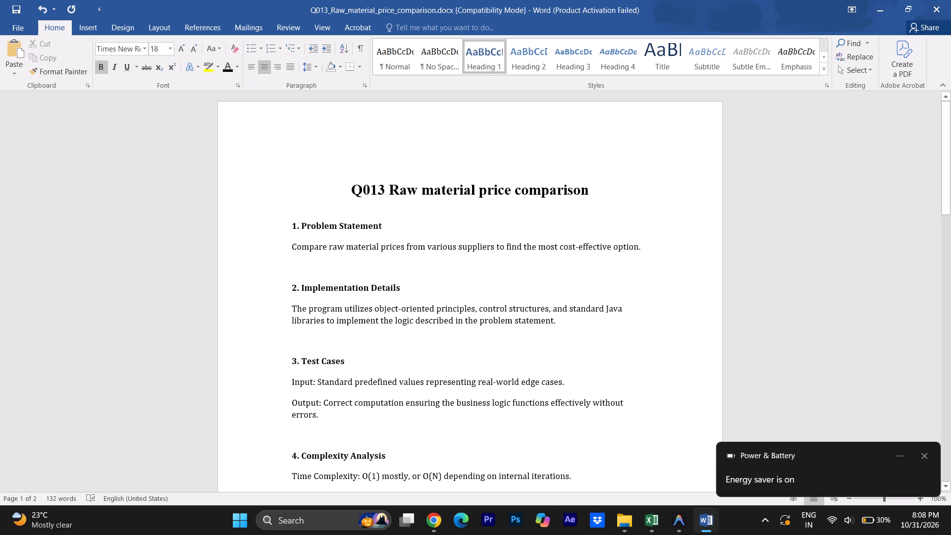
pyautogui.hotkey('ctrl', 's')
# Copy the formatted Q of the Q013 title and open the Q014_Shipping_Industry document from the File Explorer assignments folder.
pyautogui.moveTo(361, 187); pyautogui.dragTo(355, 187)
pyautogui.hotkey('ctrl', 'c')
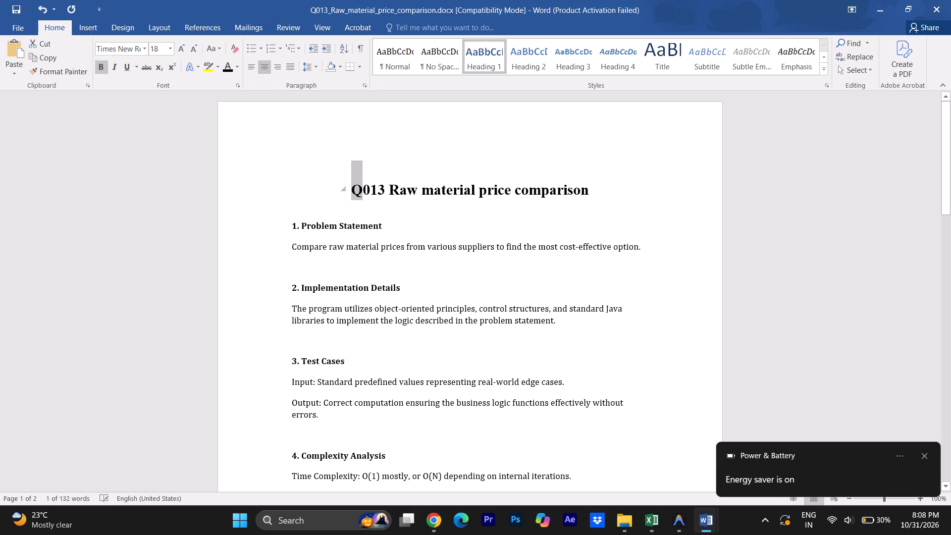
pyautogui.click(422, 223)
pyautogui.click(631, 528)
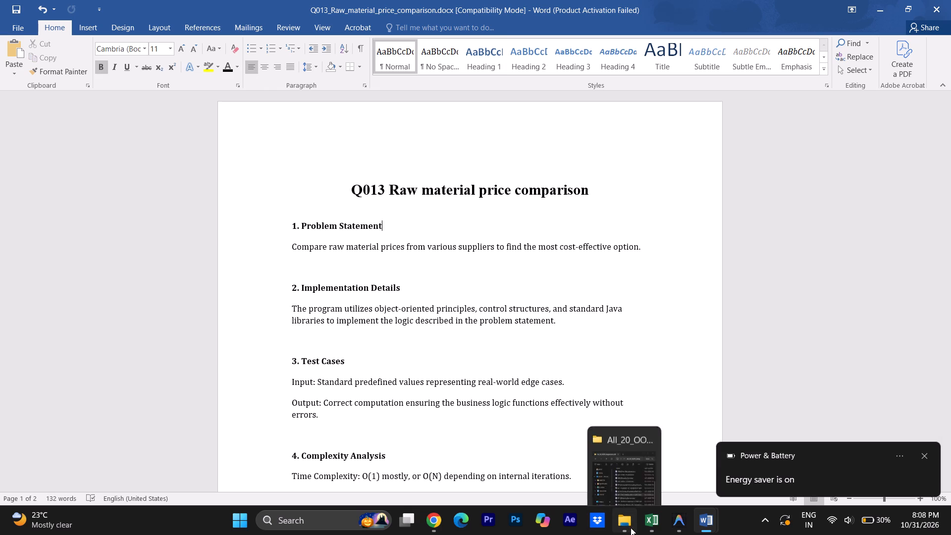
pyautogui.doubleClick(554, 337)
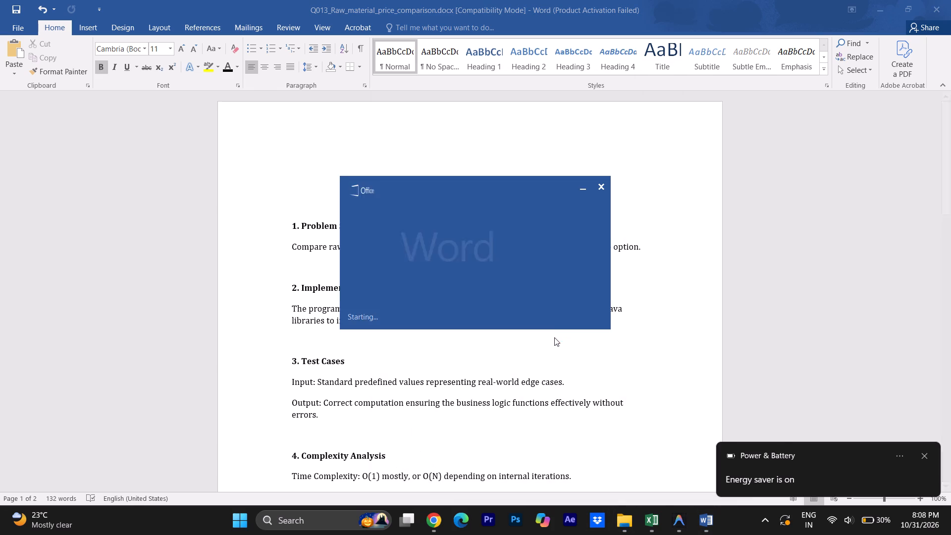
# Enable editing of the Q014 document and delete the Course and Status lines below its title.
pyautogui.click(489, 32)
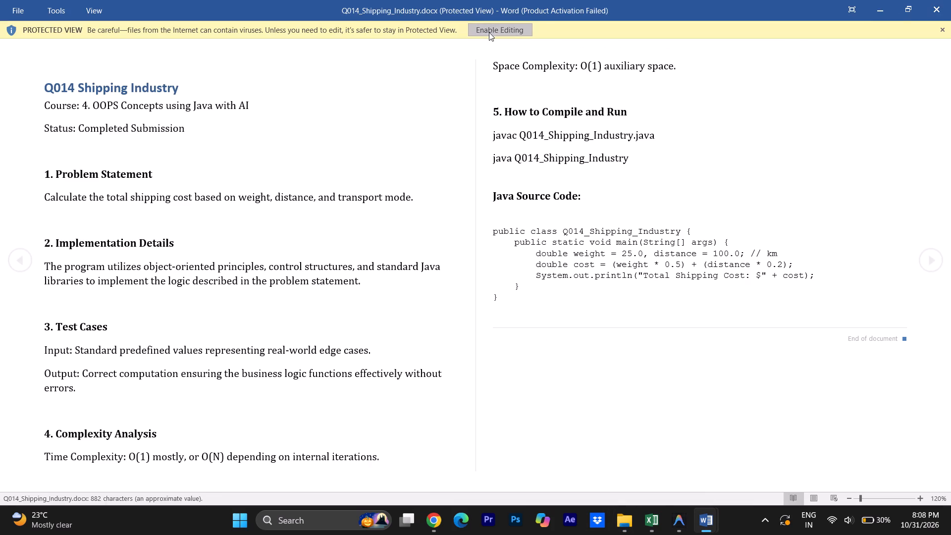
pyautogui.moveTo(412, 218); pyautogui.dragTo(316, 206)
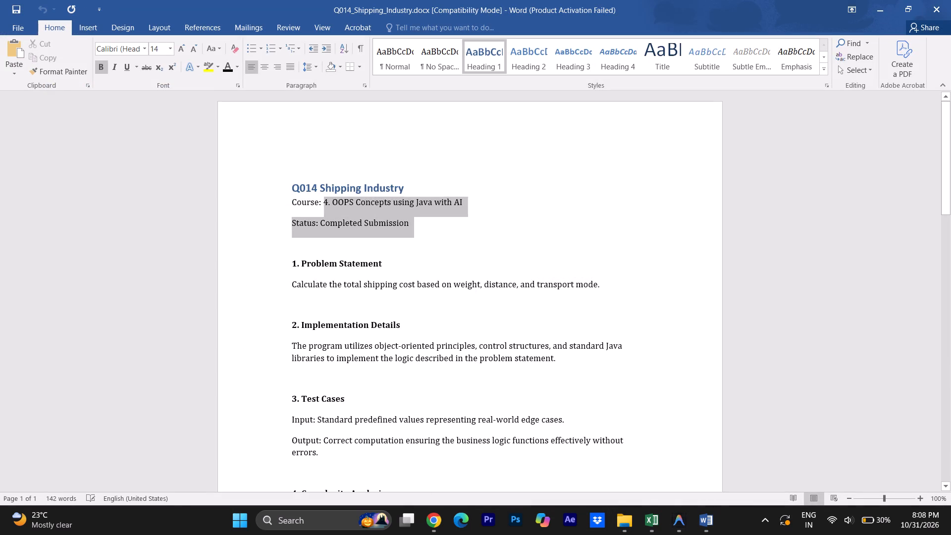
pyautogui.moveTo(316, 206); pyautogui.dragTo(305, 204)
pyautogui.press('BackSpace')
# Replace the Q of the Q014 title with the formatted Q copied from the Q013 document.
pyautogui.click(296, 187)
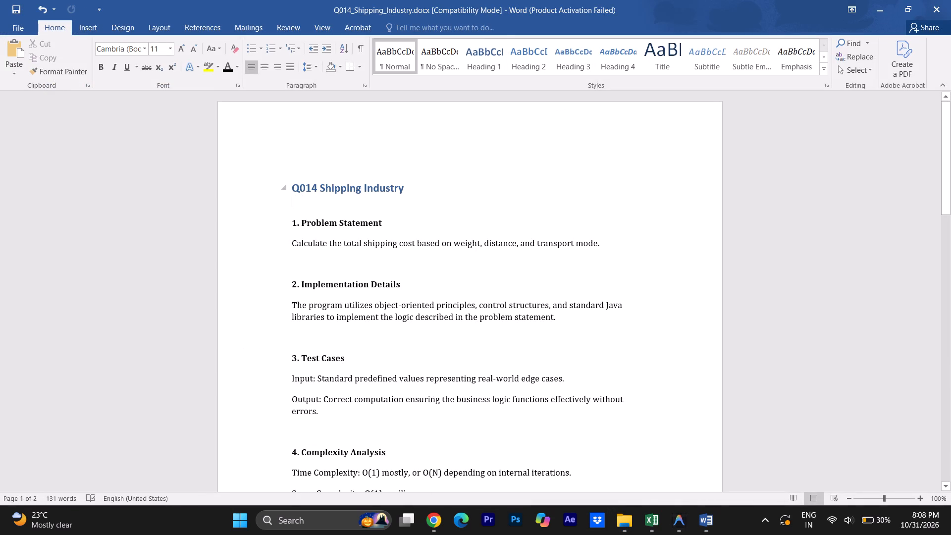
pyautogui.click(297, 187)
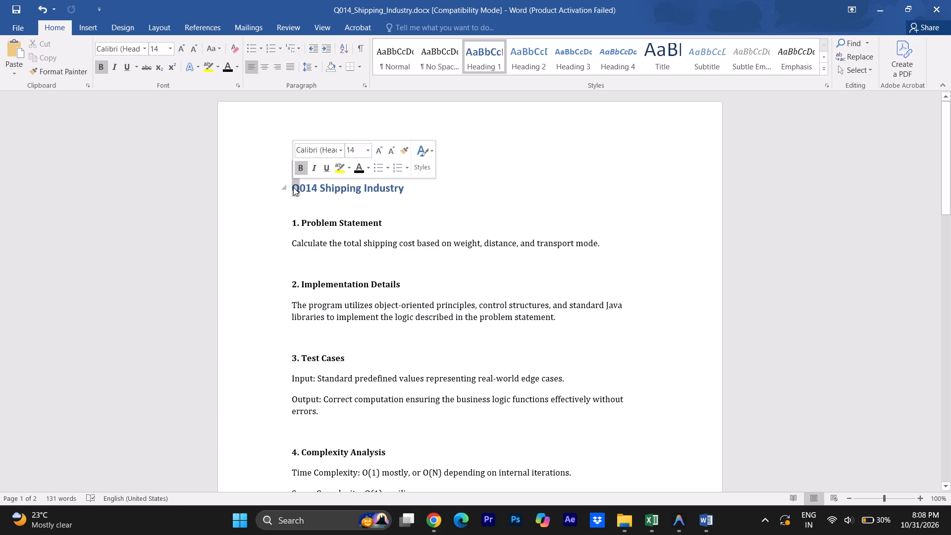
pyautogui.hotkey('ctrl', 'v')
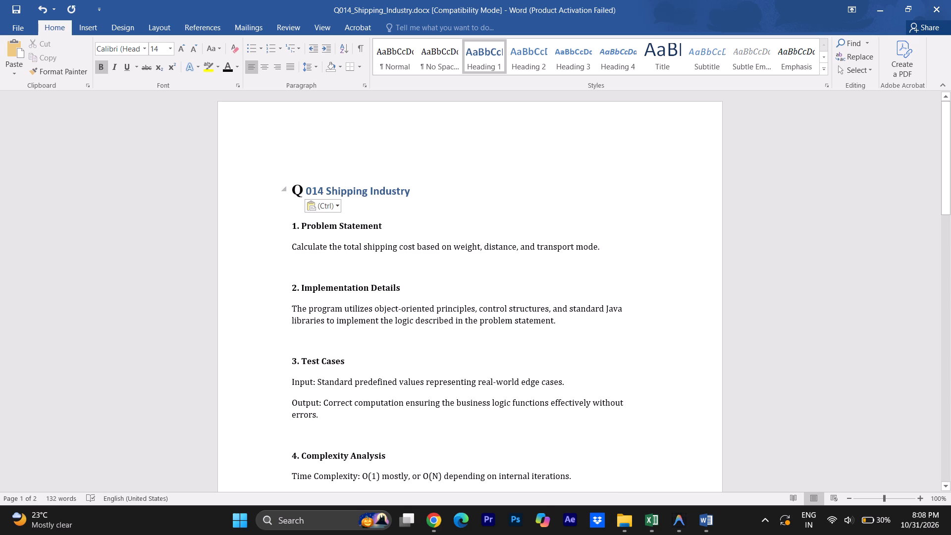
# Cut the rest of the Q014 title, remove the space after the Q, and paste it back with merged formatting.
pyautogui.moveTo(412, 193); pyautogui.dragTo(311, 187)
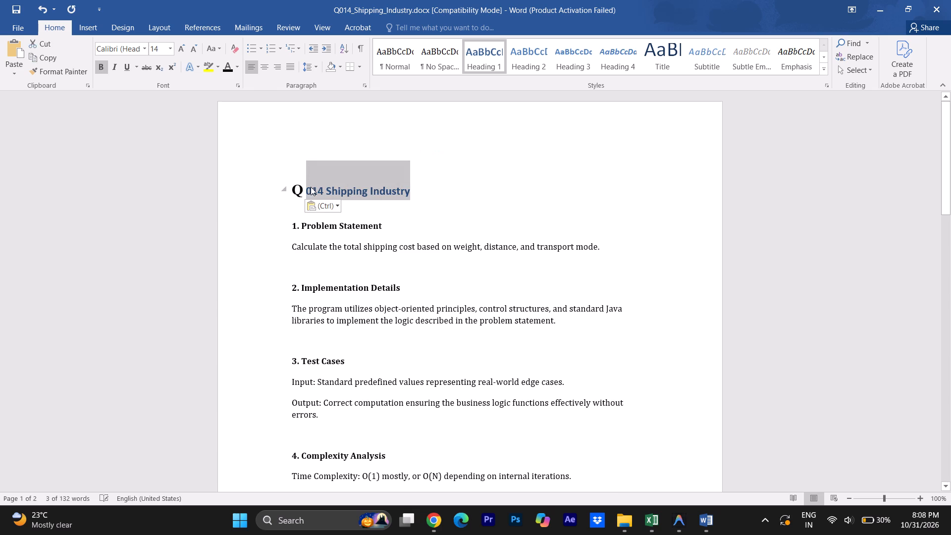
pyautogui.hotkey('ctrl', 'x')
pyautogui.press('BackSpace')
pyautogui.hotkey('ctrl', 'v')
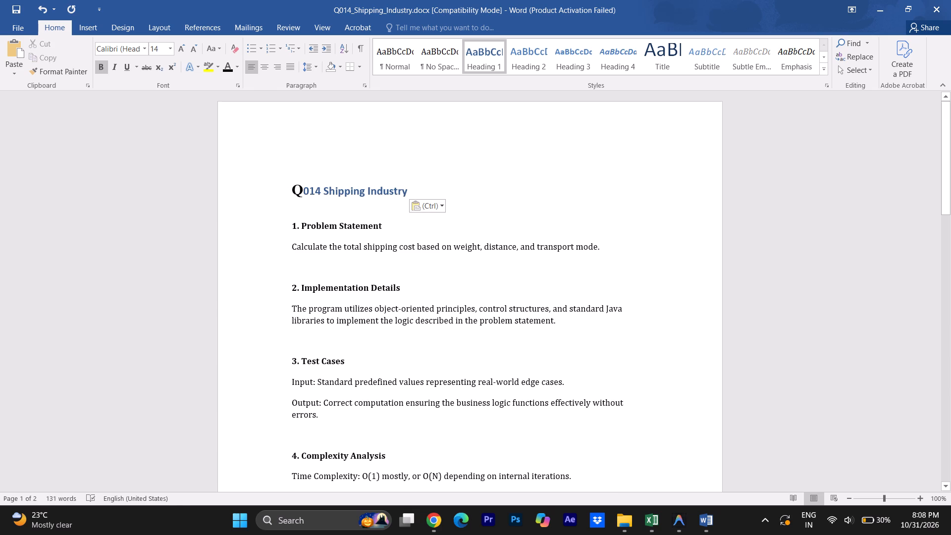
pyautogui.moveTo(433, 214); pyautogui.dragTo(431, 206)
pyautogui.click(431, 206)
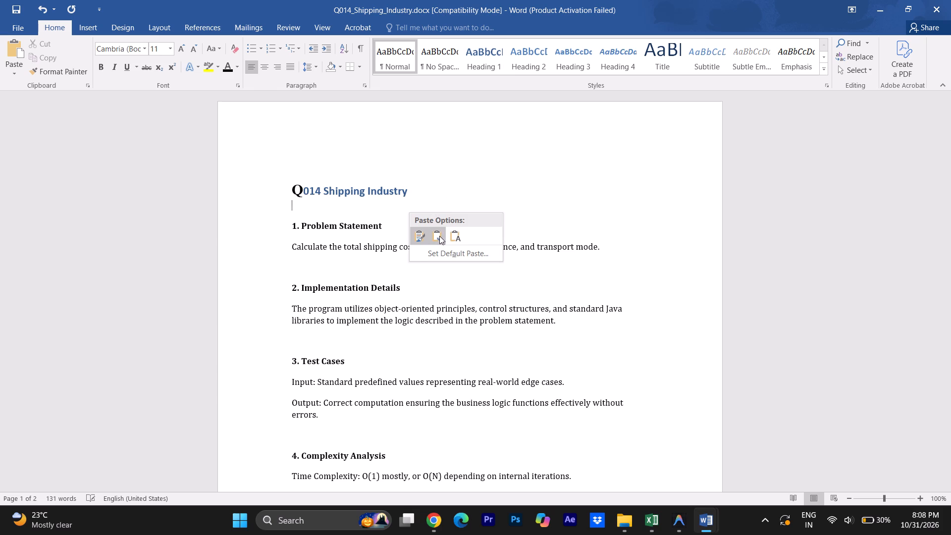
pyautogui.click(439, 236)
# Centre the Q014 Shipping Industry title and save the document.
pyautogui.click(264, 68)
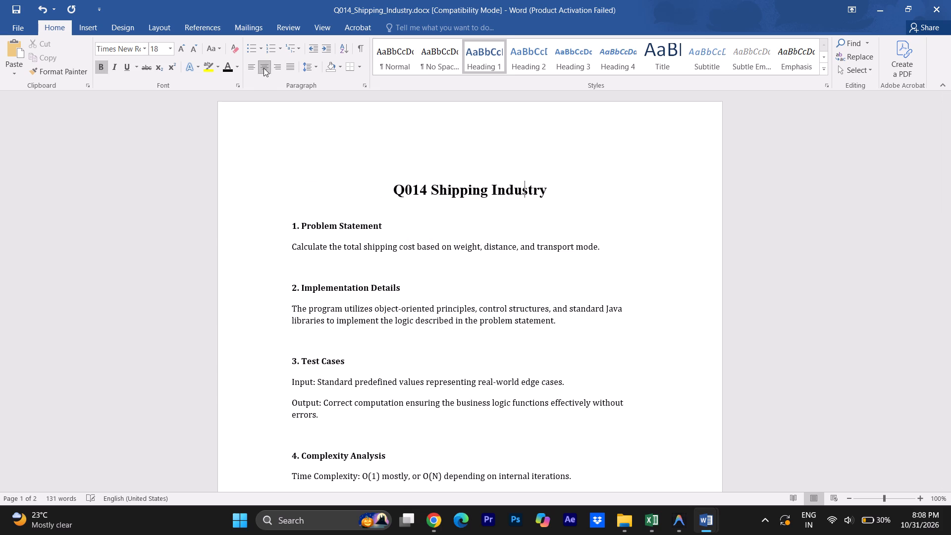
pyautogui.click(482, 243)
pyautogui.hotkey('ctrl', 's')
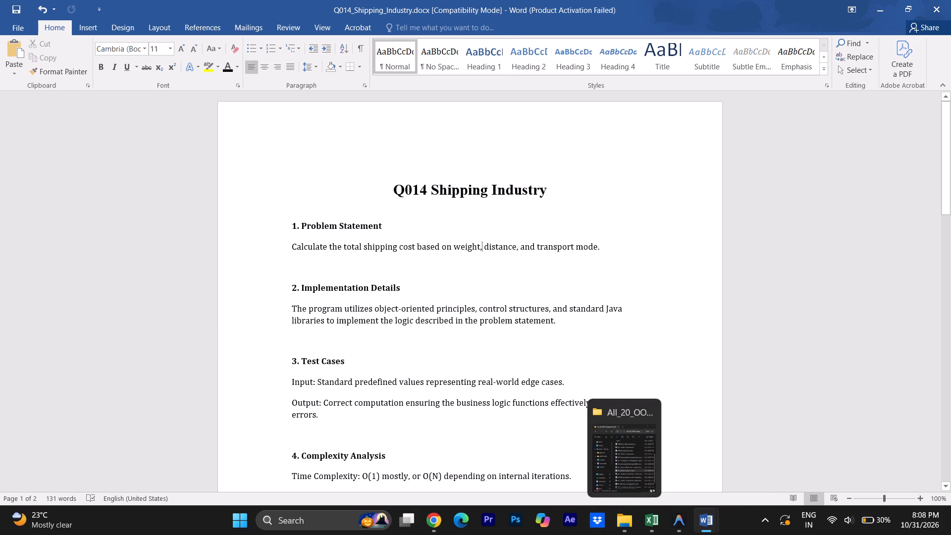
# Copy the formatted Q of the Q014 Shipping Industry title.
pyautogui.moveTo(406, 189); pyautogui.dragTo(397, 188)
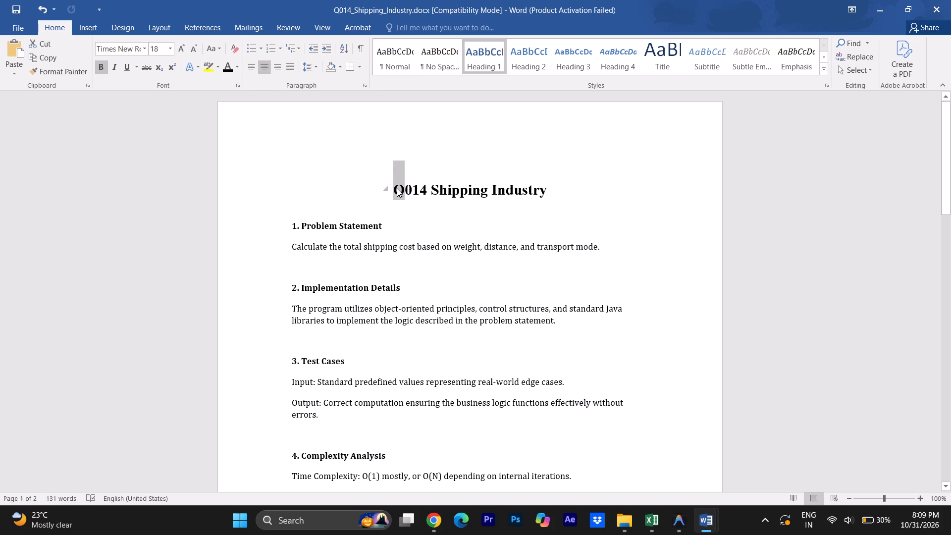
pyautogui.hotkey('ctrl', 'c')
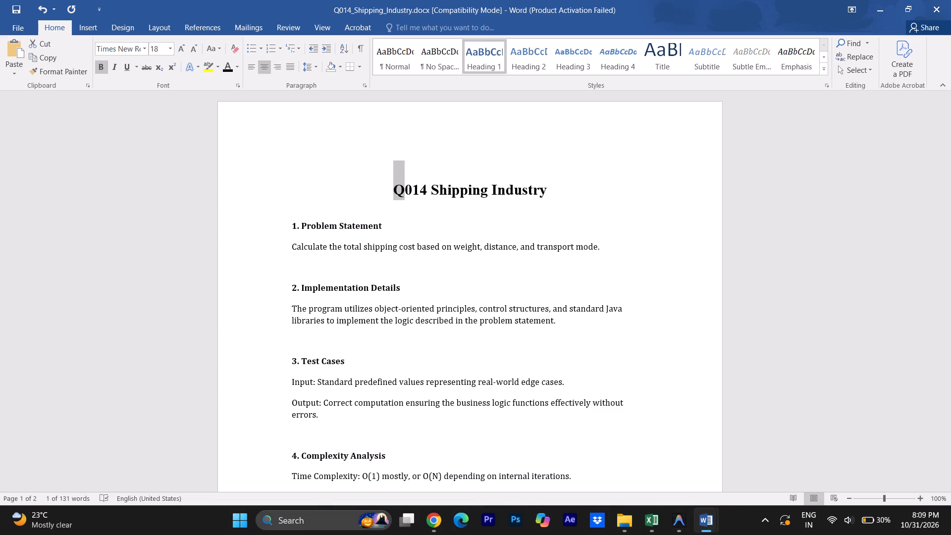
# Launch the Kuro app from the recent items in Windows search.
pyautogui.click(319, 521)
pyautogui.moveTo(321, 251); pyautogui.dragTo(316, 247)
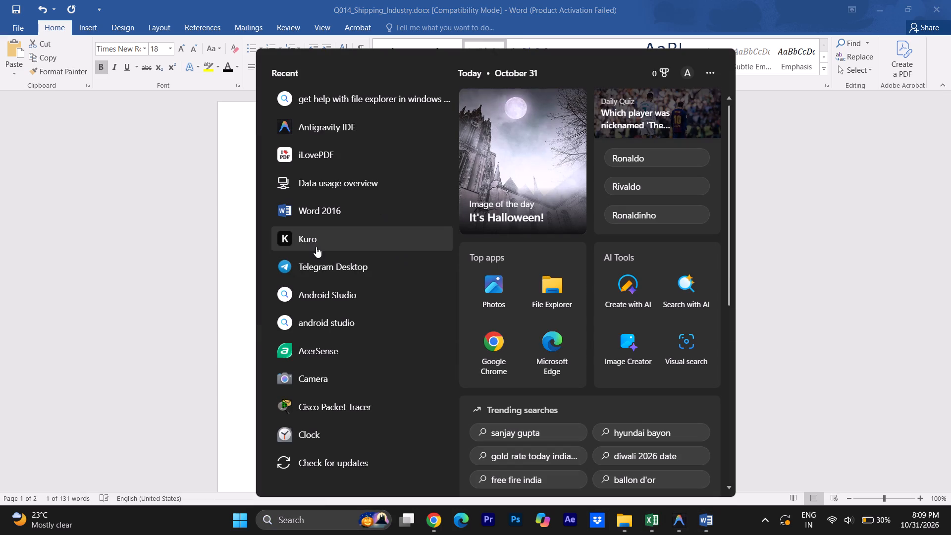
pyautogui.moveTo(316, 247); pyautogui.dragTo(315, 246)
pyautogui.click(315, 246)
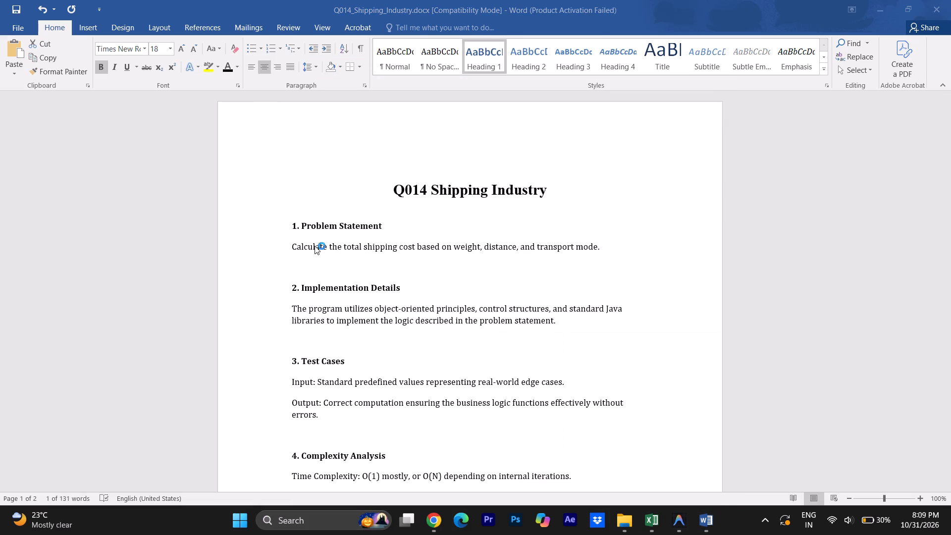
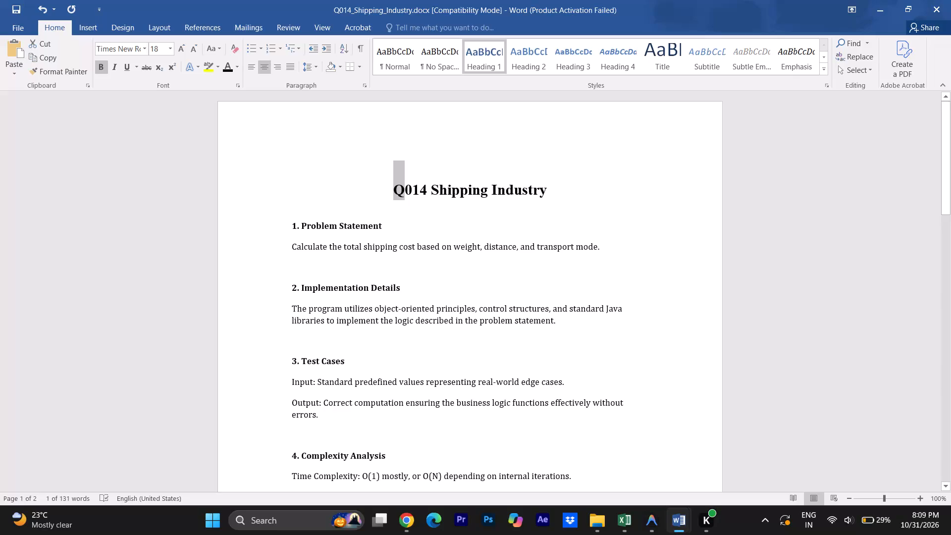
# Copy the formatted Q of the Q014 title and open Q015_Multilevel_Inheritance_Credit_Card.docx from the assignments folder with editing enabled.
pyautogui.hotkey('ctrl', 'c')
pyautogui.click(528, 232)
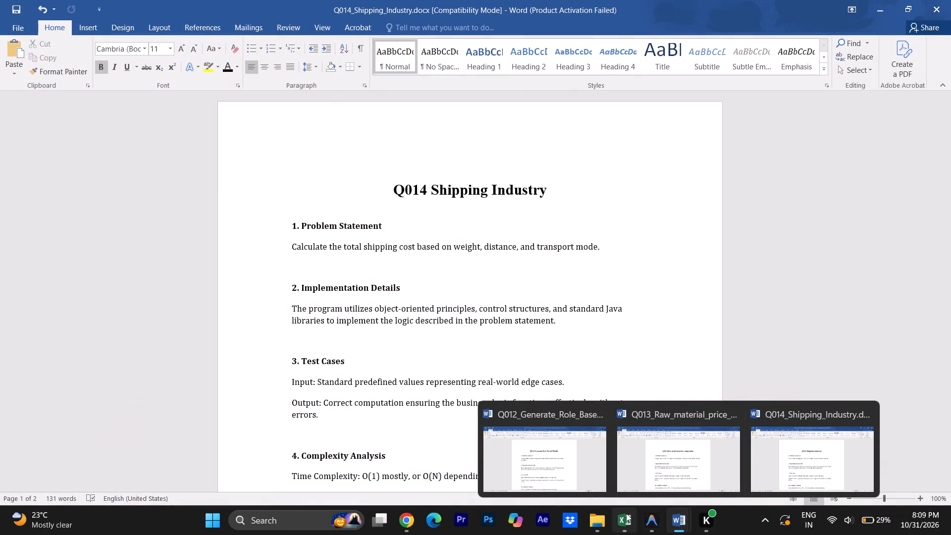
pyautogui.click(595, 462)
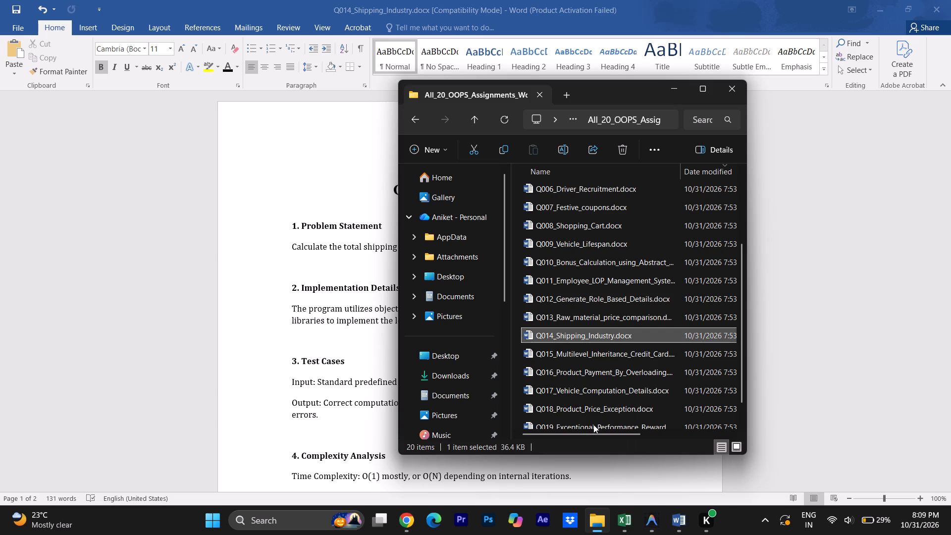
pyautogui.doubleClick(568, 349)
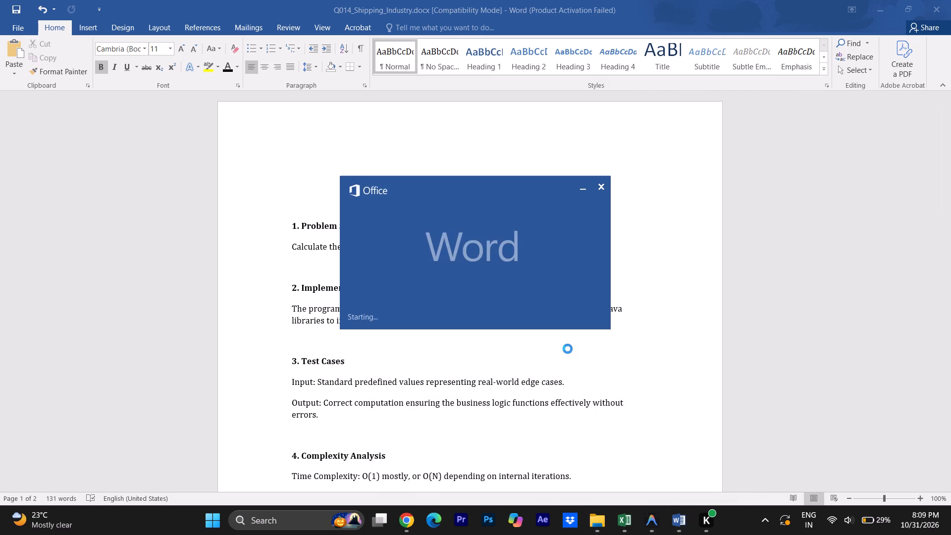
pyautogui.click(500, 27)
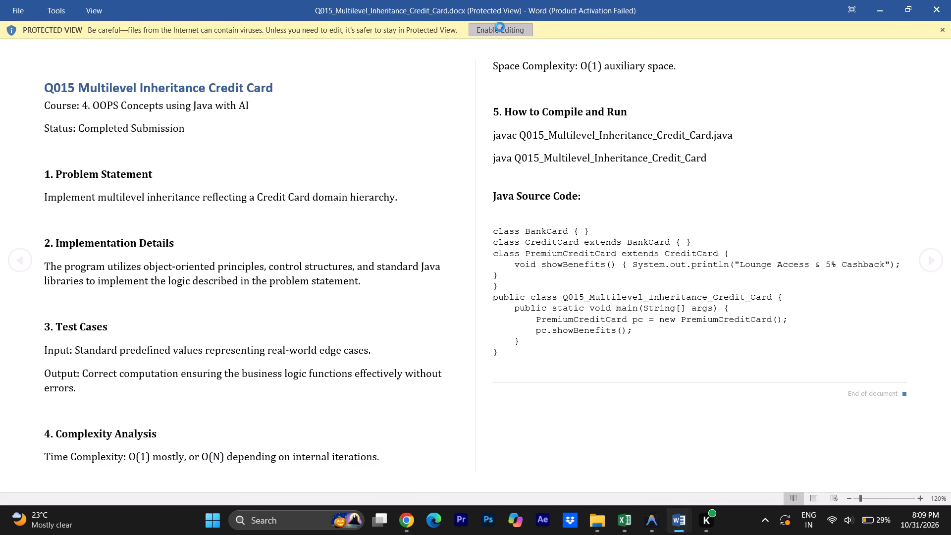
# Delete the Course and Status lines beneath the Q015 Multilevel Inheritance Credit Card title.
pyautogui.moveTo(413, 221); pyautogui.dragTo(295, 200)
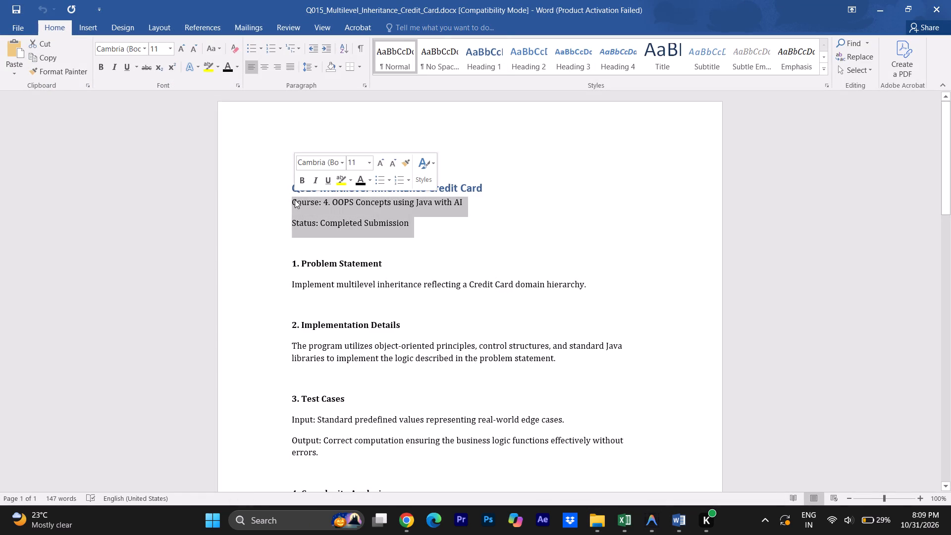
pyautogui.press('BackSpace')
# Replace the Q015 title's Q with the copied formatted Q, then cut and re-paste the rest without the extra space, merging formatting.
pyautogui.moveTo(299, 189); pyautogui.dragTo(294, 189)
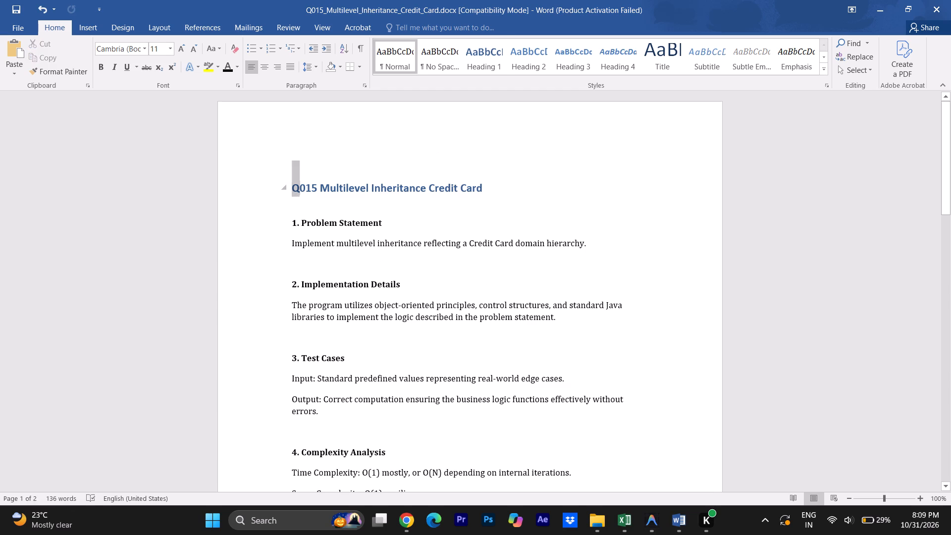
pyautogui.hotkey('ctrl', 'v')
pyautogui.moveTo(489, 189); pyautogui.dragTo(317, 187)
pyautogui.hotkey('ctrl', 'x')
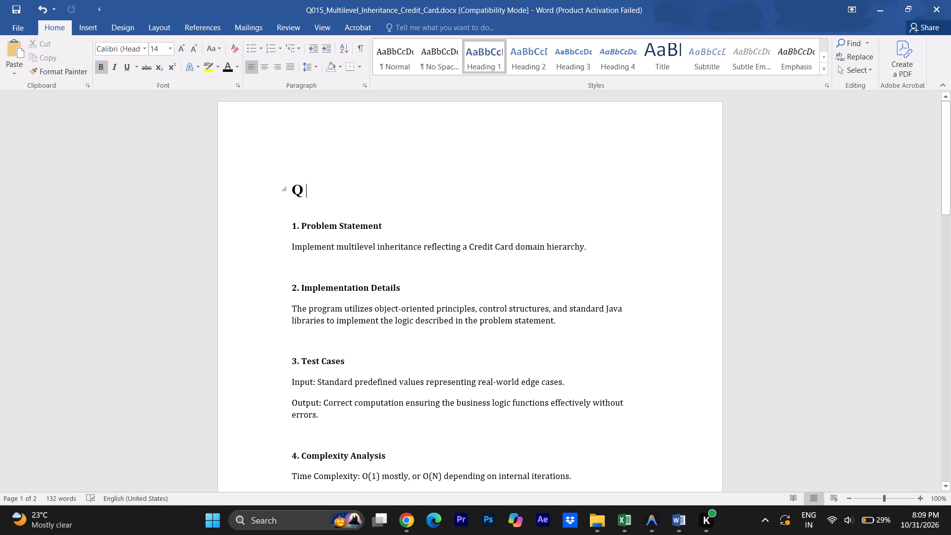
pyautogui.press('BackSpace')
pyautogui.hotkey('ctrl', 'v')
pyautogui.click(516, 210)
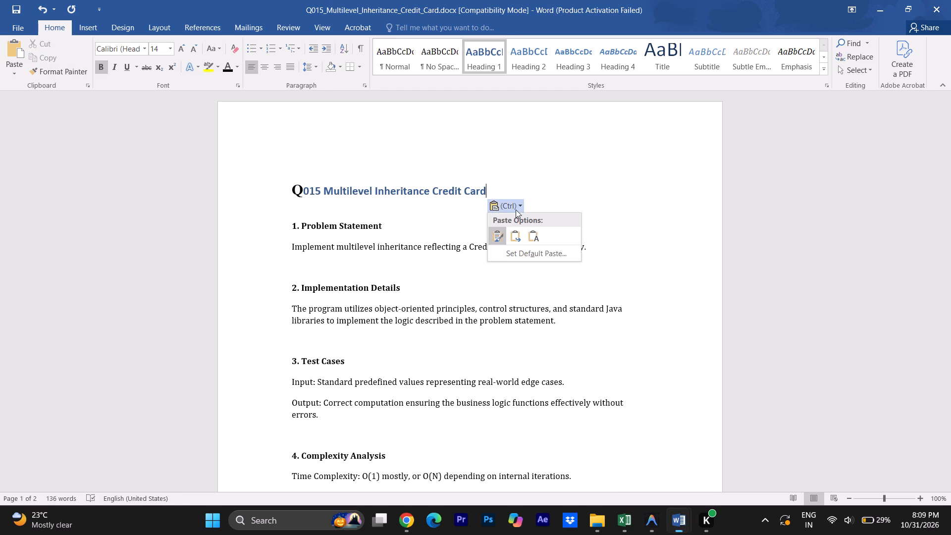
pyautogui.click(513, 232)
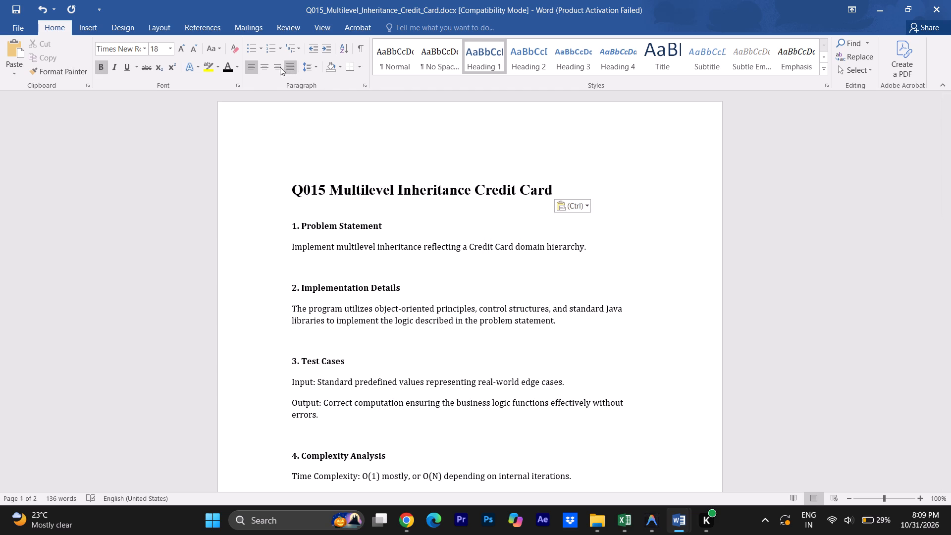
# Centre the Q015 Multilevel Inheritance Credit Card title and save the document.
pyautogui.click(265, 65)
pyautogui.click(492, 267)
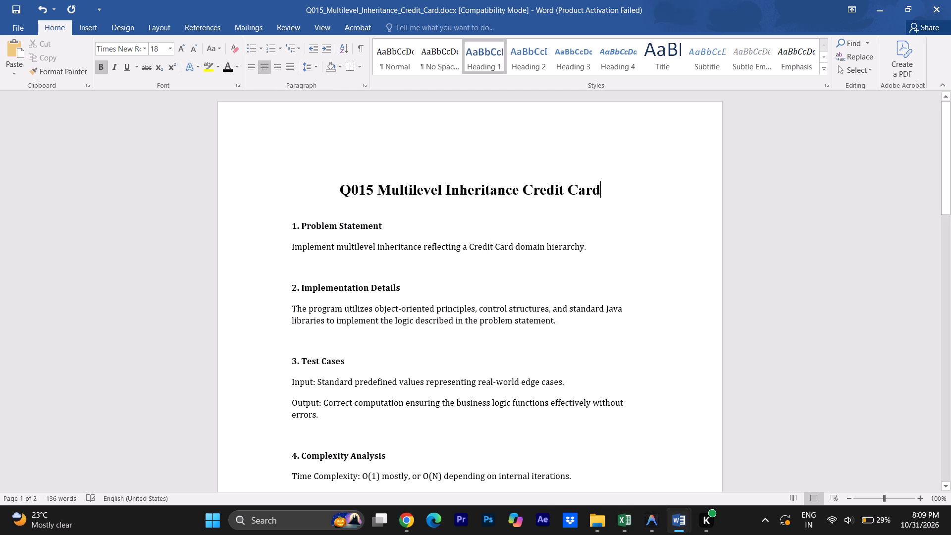
pyautogui.hotkey('ctrl', 's')
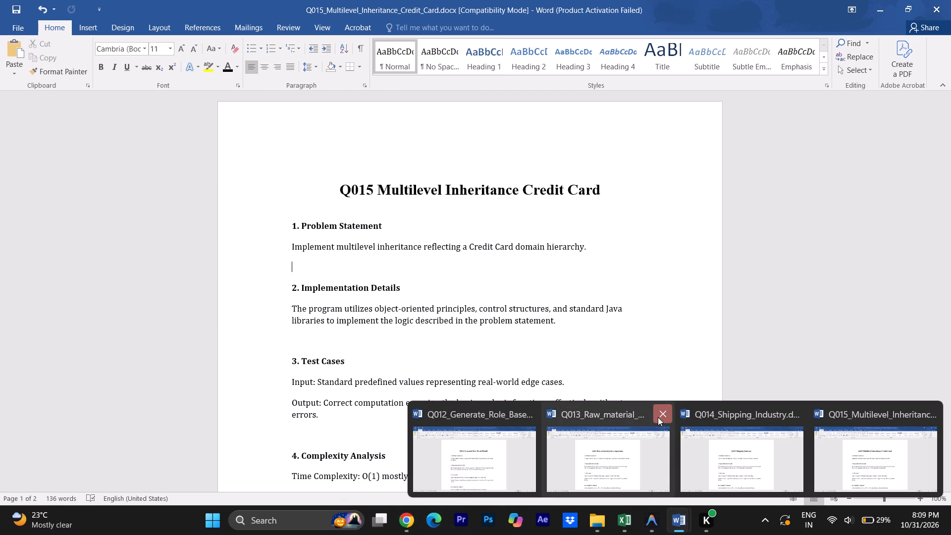
# Close the open Q012, Q013, Q014 and Q015 Word documents.
pyautogui.click(657, 417)
pyautogui.click(730, 413)
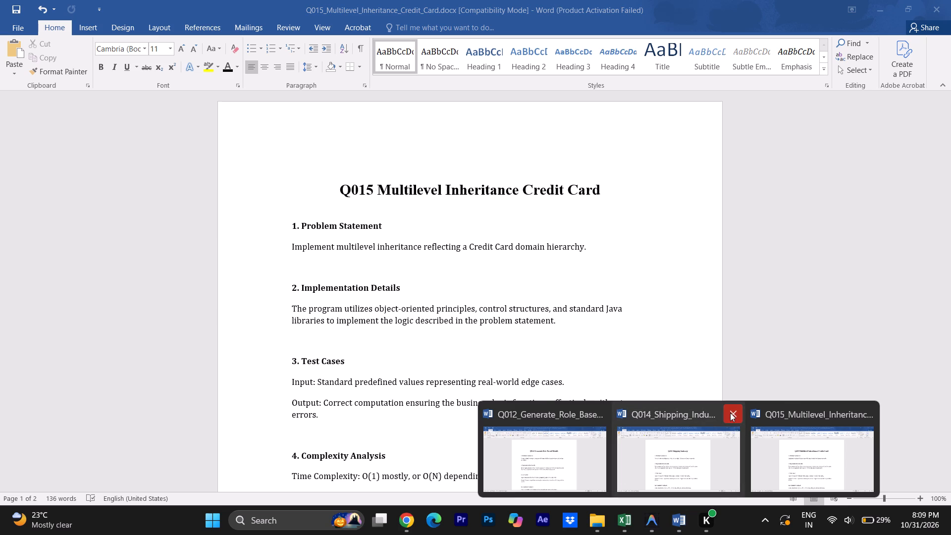
pyautogui.click(796, 412)
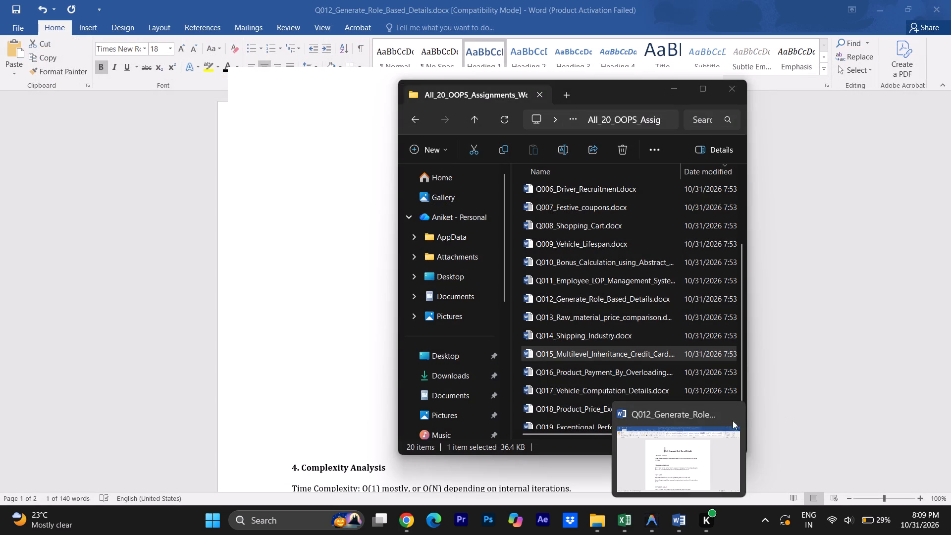
pyautogui.click(726, 418)
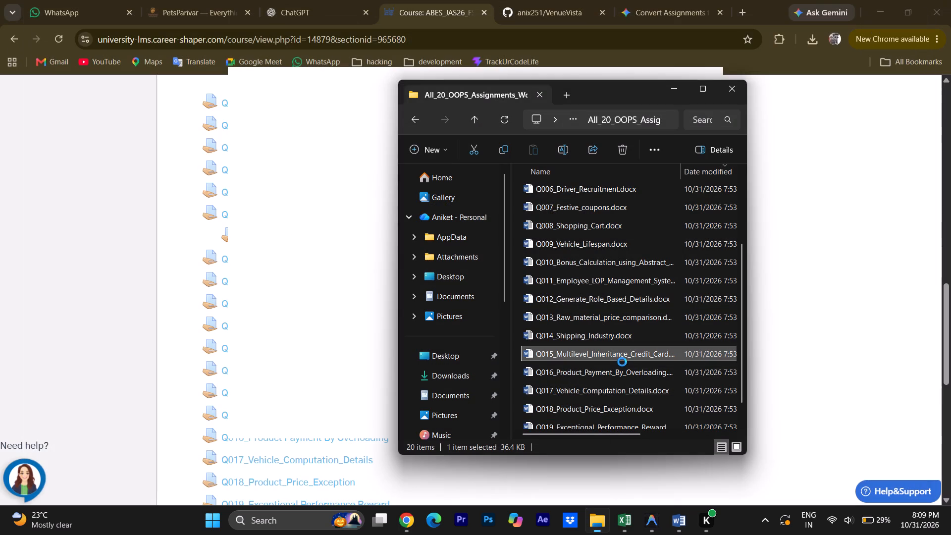
# Switch to the course page in Chrome and start a new submission for the Q006_Driver_Recruitment assignment.
pyautogui.click(190, 321)
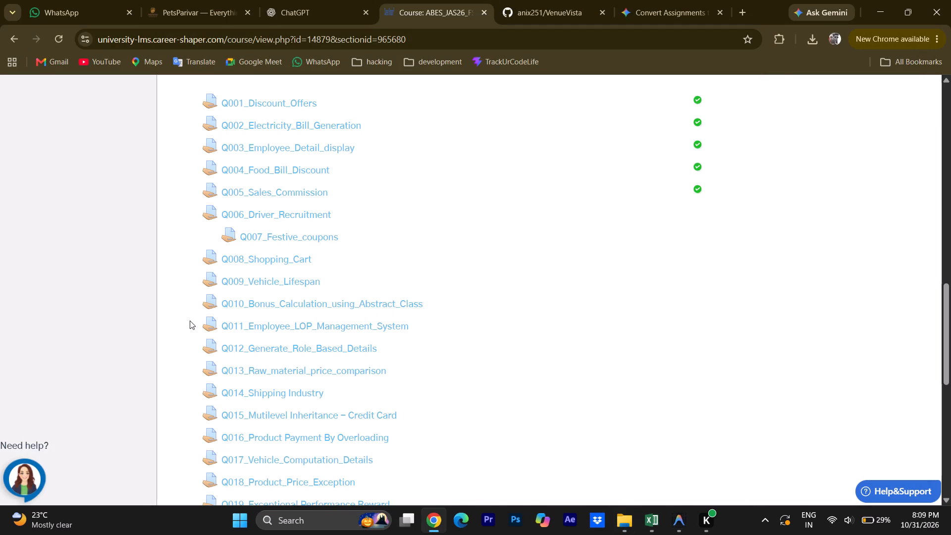
pyautogui.scroll(1, 325, 271)
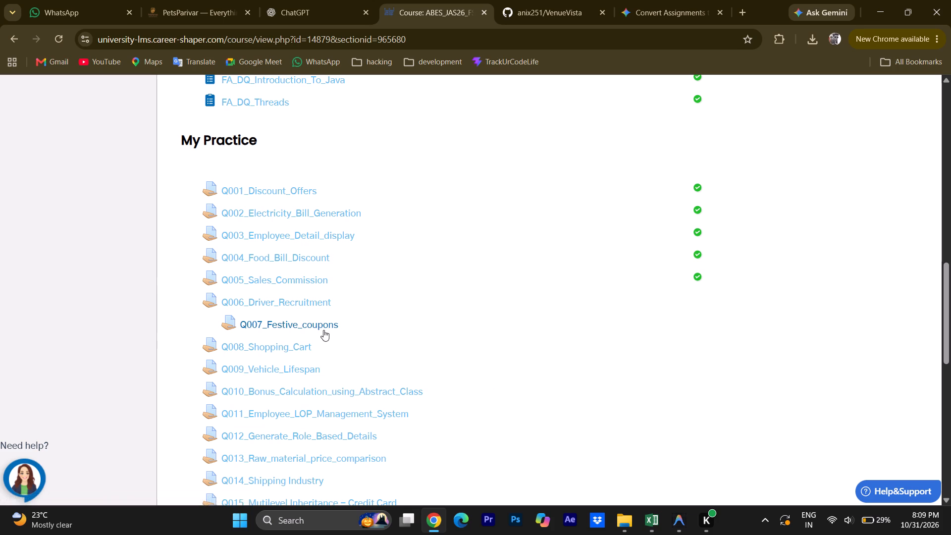
pyautogui.click(315, 301)
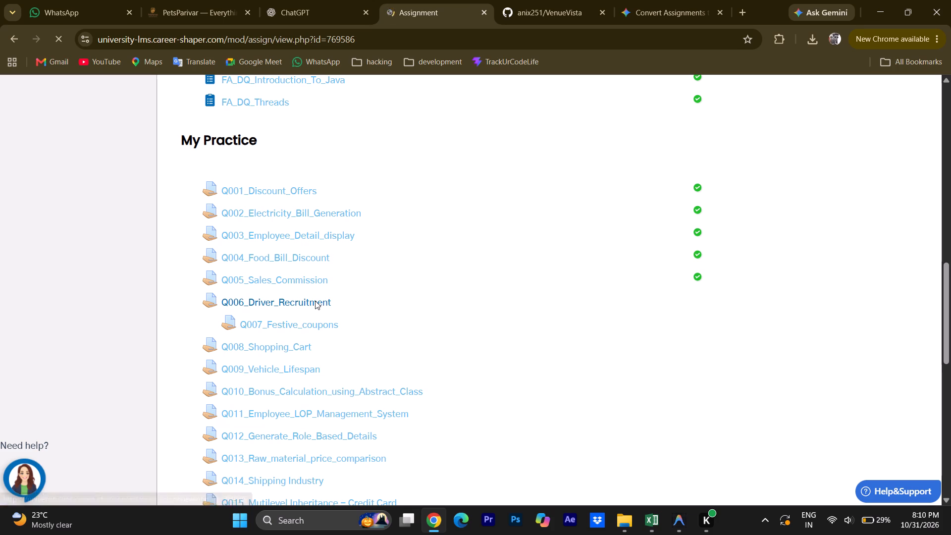
pyautogui.scroll(-3, 501, 429)
pyautogui.click(455, 336)
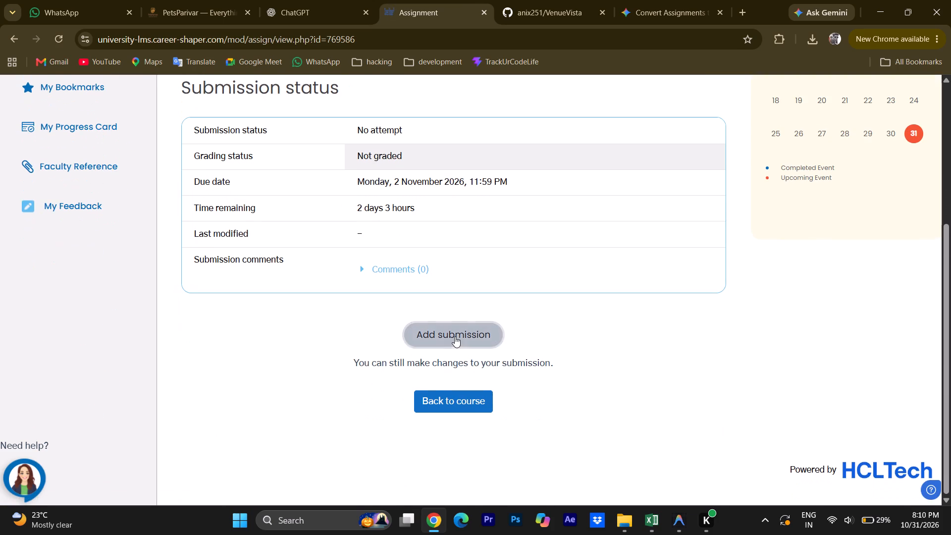
pyautogui.scroll(-2, 532, 437)
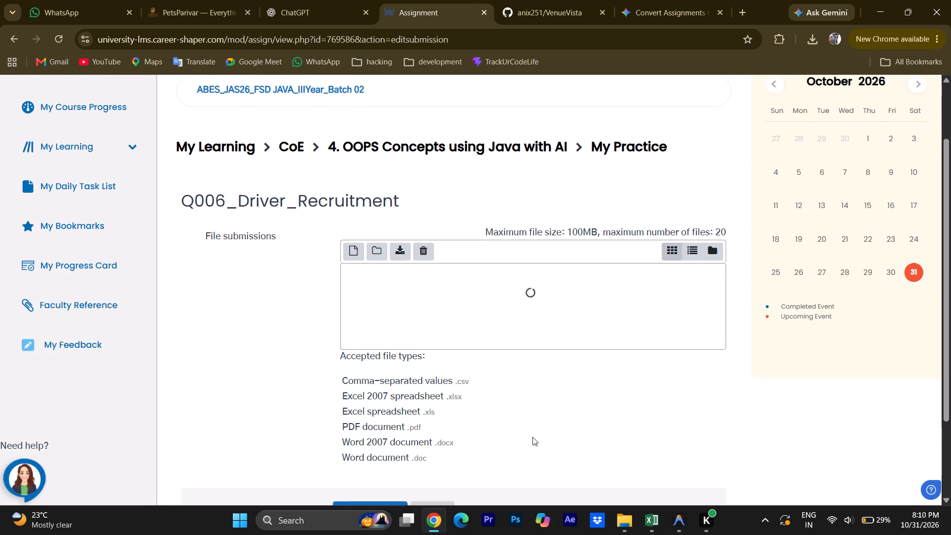
# Upload Q006_Driver_Recruitment.docx from the assignments folder to the file submissions area and save the submission.
pyautogui.click(624, 455)
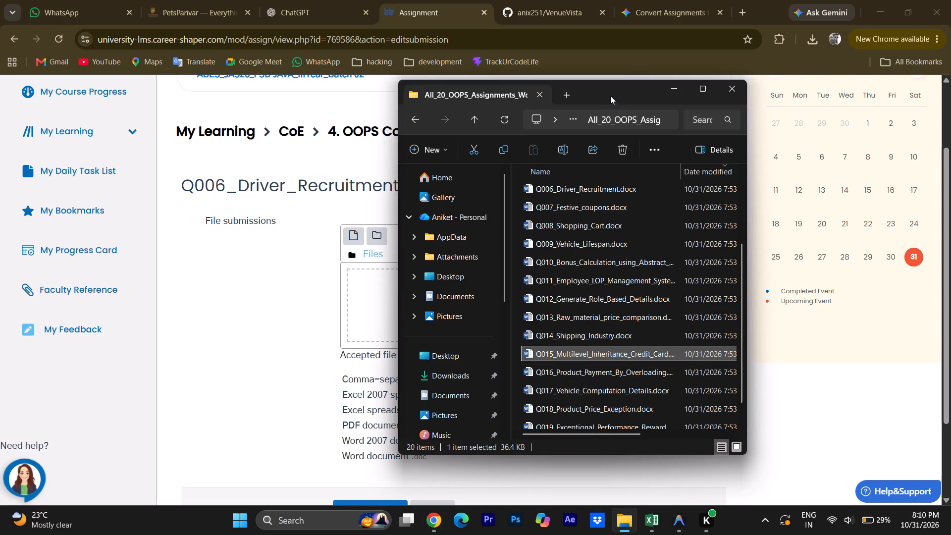
pyautogui.moveTo(610, 95); pyautogui.dragTo(744, 93)
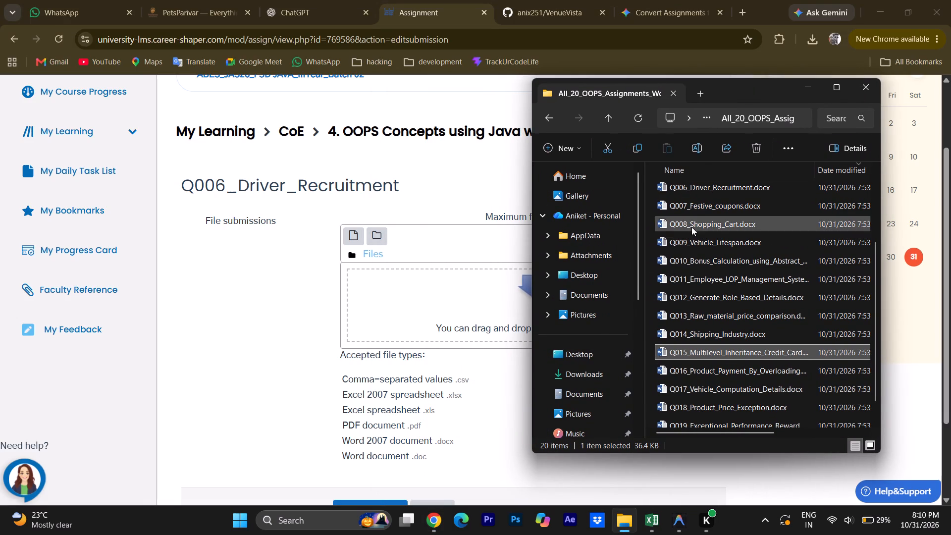
pyautogui.click(687, 191)
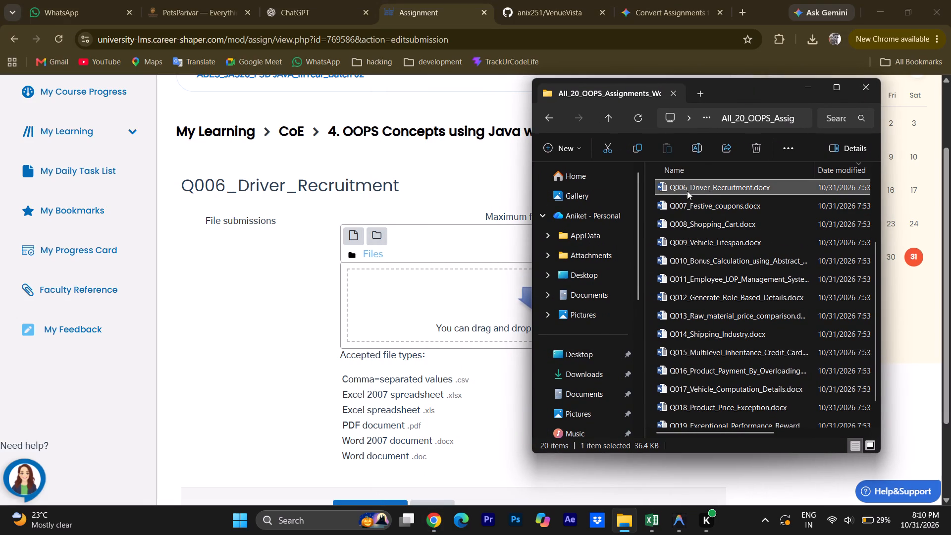
pyautogui.moveTo(686, 187); pyautogui.dragTo(442, 318)
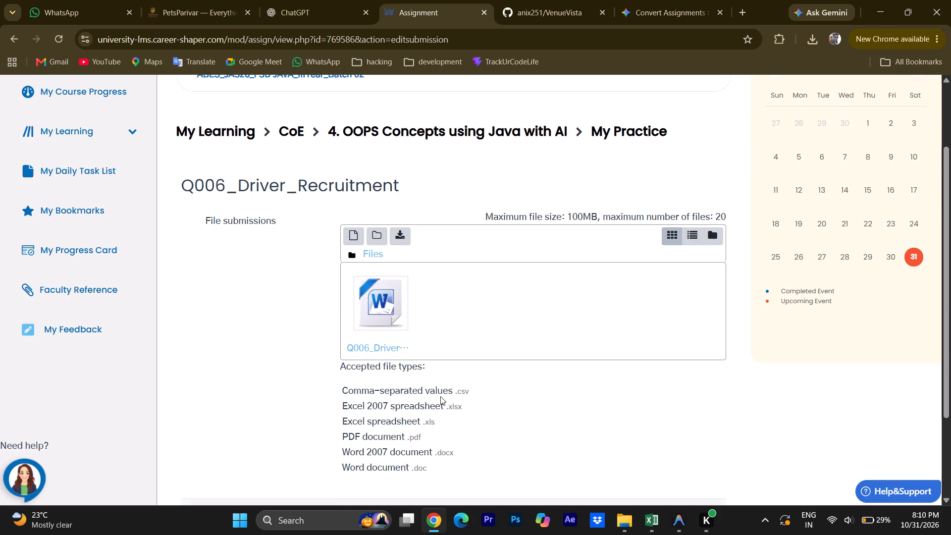
pyautogui.scroll(-3, 440, 396)
pyautogui.click(389, 397)
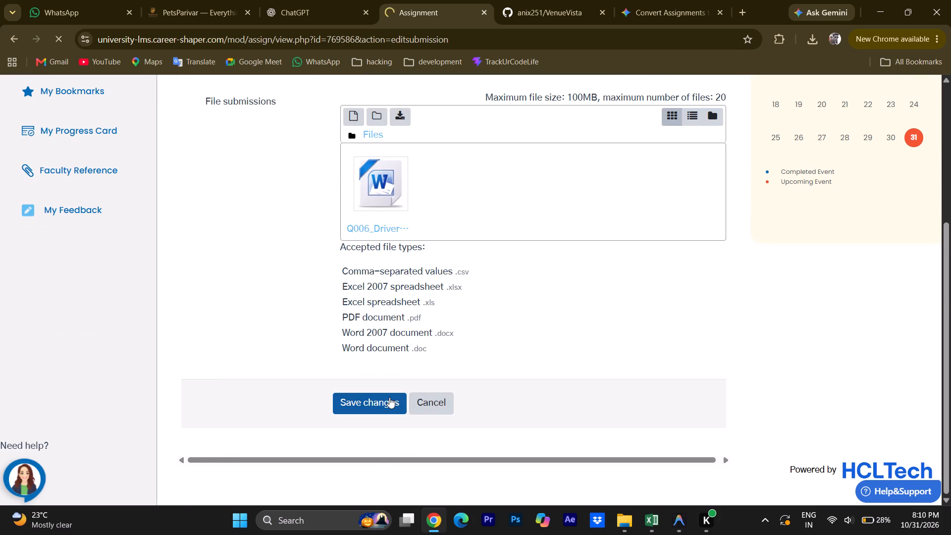
# Return to the My Practice list and start a new submission for the Q007_Festive_coupons assignment.
pyautogui.scroll(-3, 389, 397)
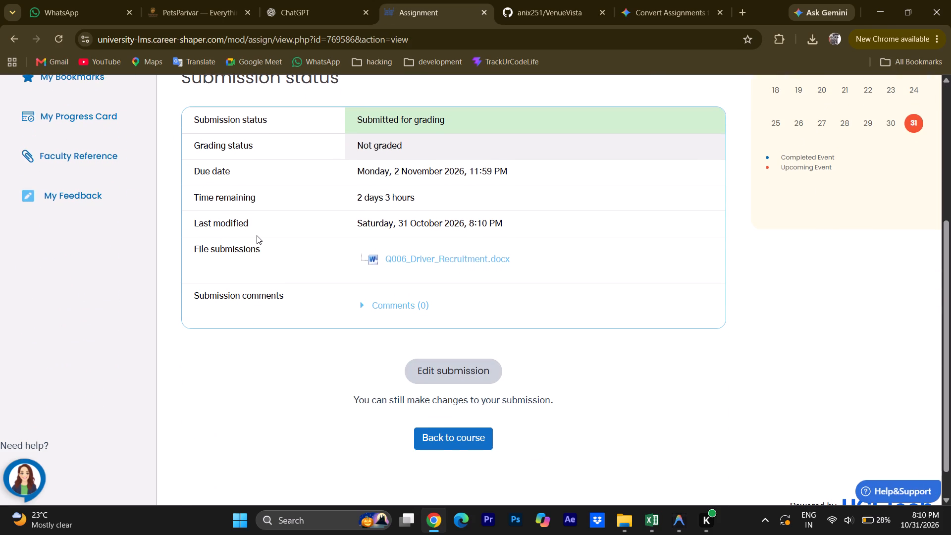
pyautogui.click(12, 36)
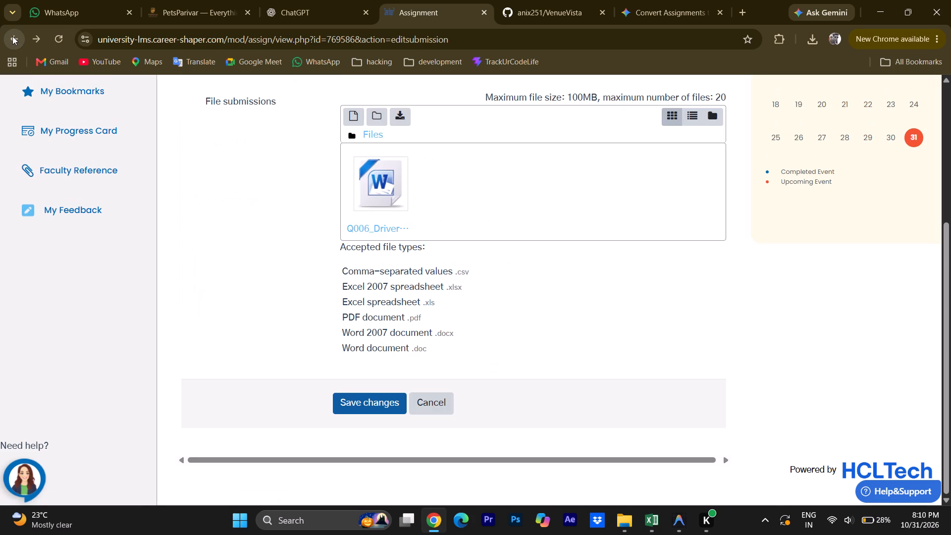
pyautogui.click(12, 36)
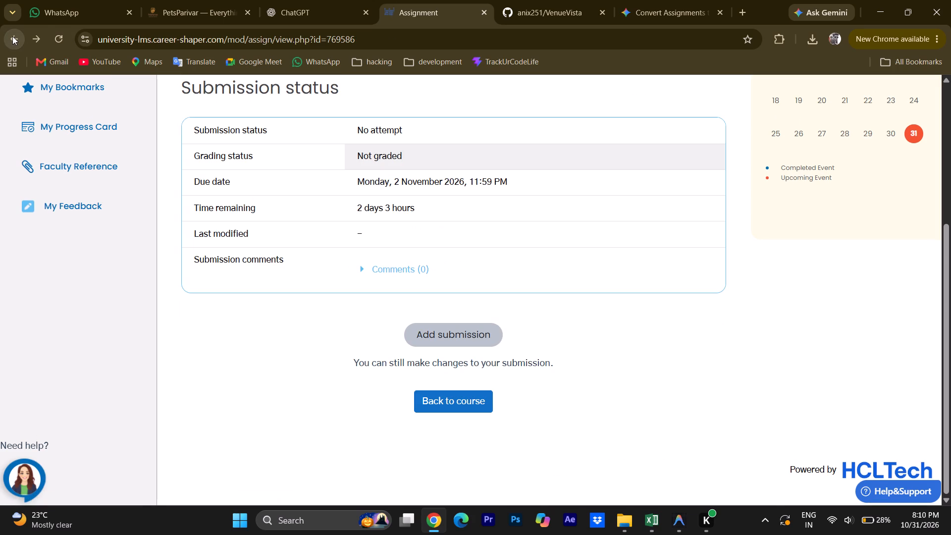
pyautogui.click(12, 36)
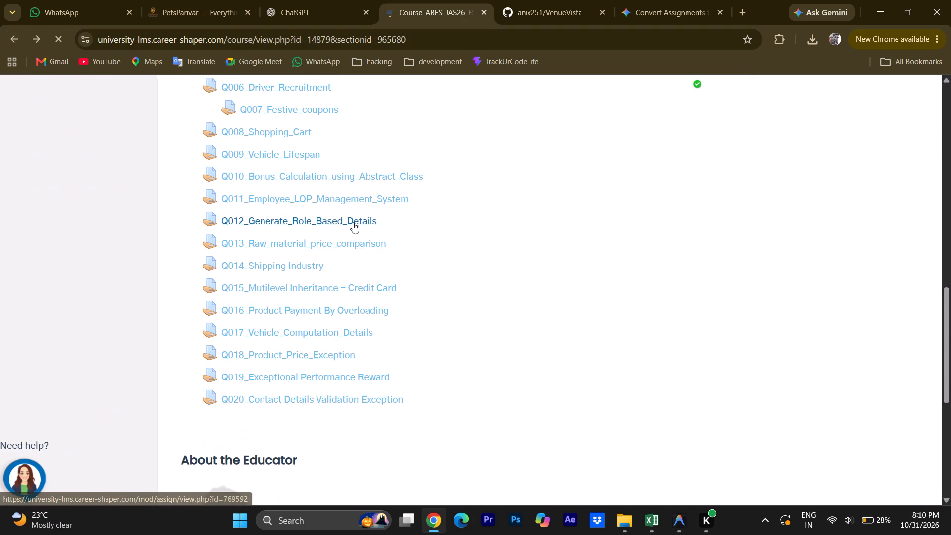
pyautogui.scroll(1, 436, 308)
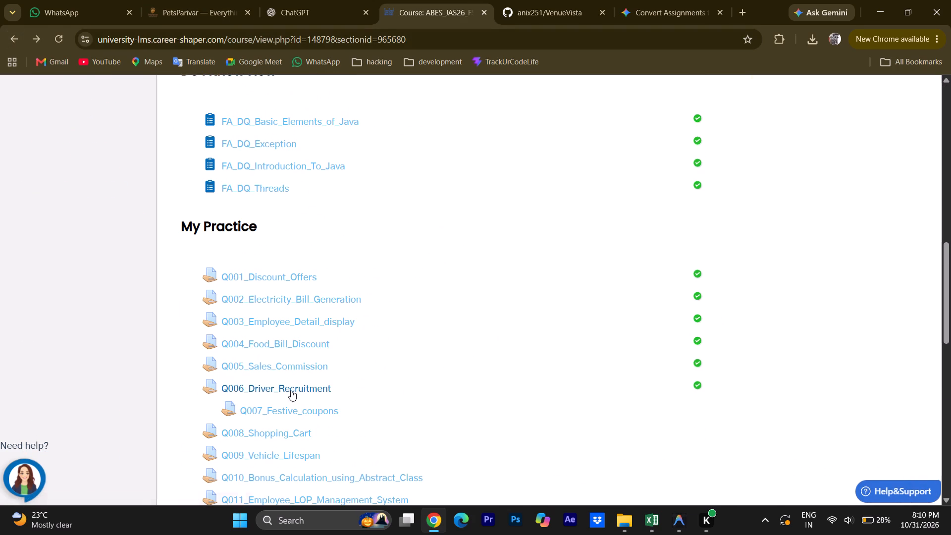
pyautogui.click(302, 412)
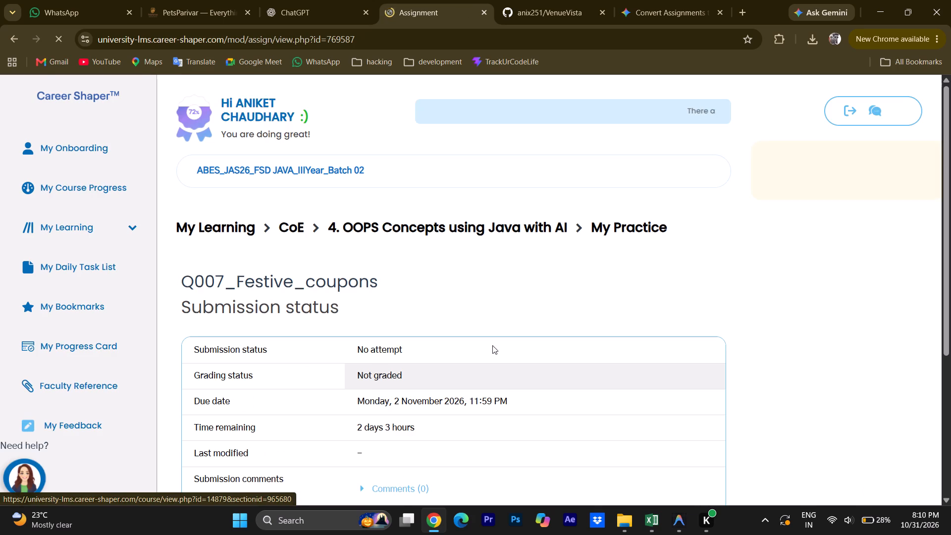
pyautogui.scroll(-3, 492, 345)
pyautogui.click(462, 344)
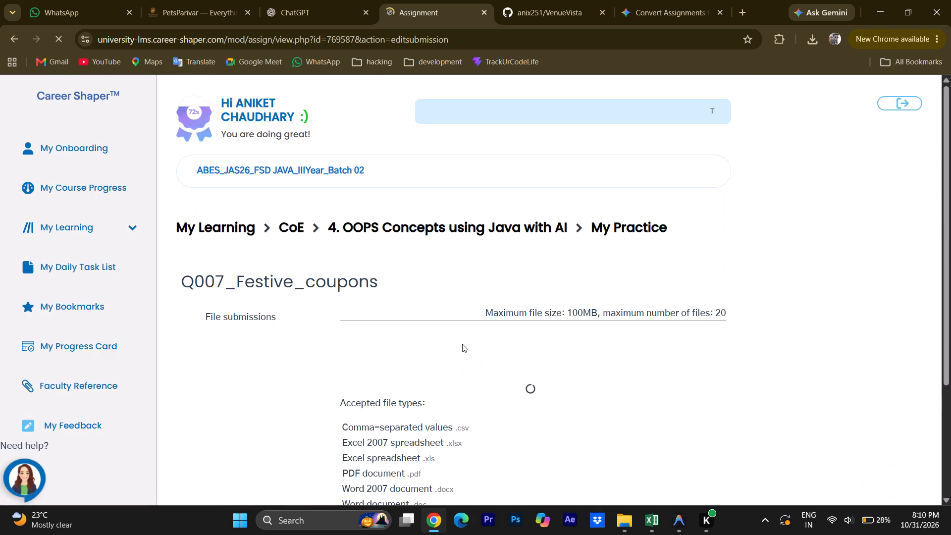
pyautogui.scroll(-2, 526, 390)
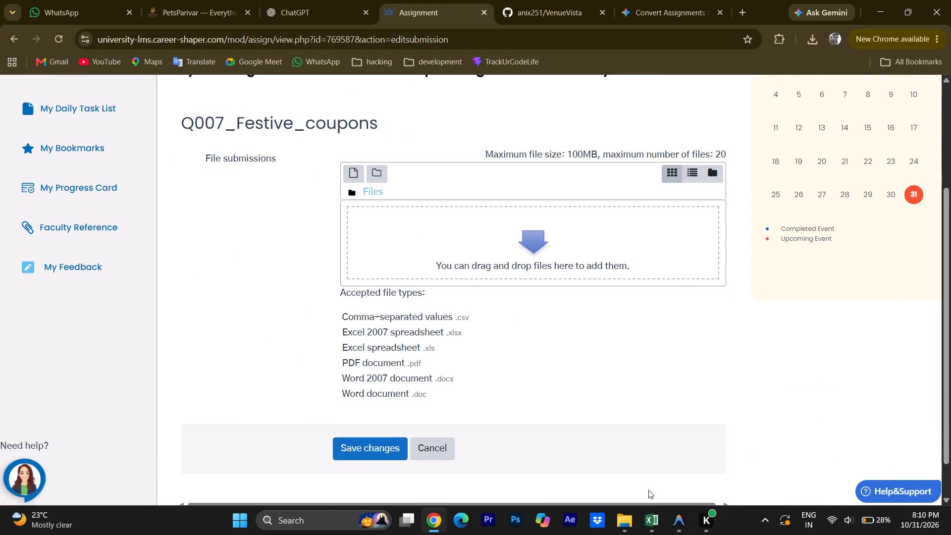
# Upload Q007_Festive_coupons.docx from the assignments folder to the file submissions area and save the submission.
pyautogui.click(638, 445)
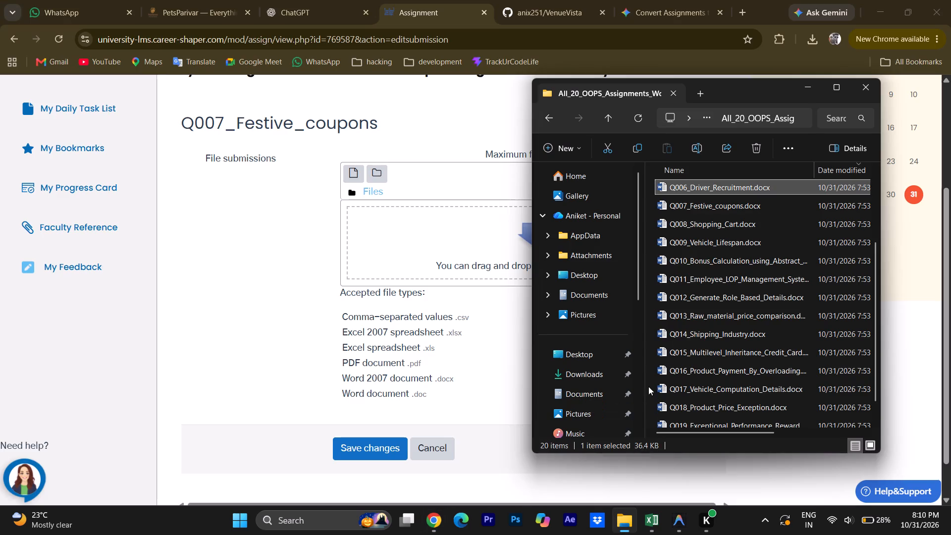
pyautogui.click(689, 207)
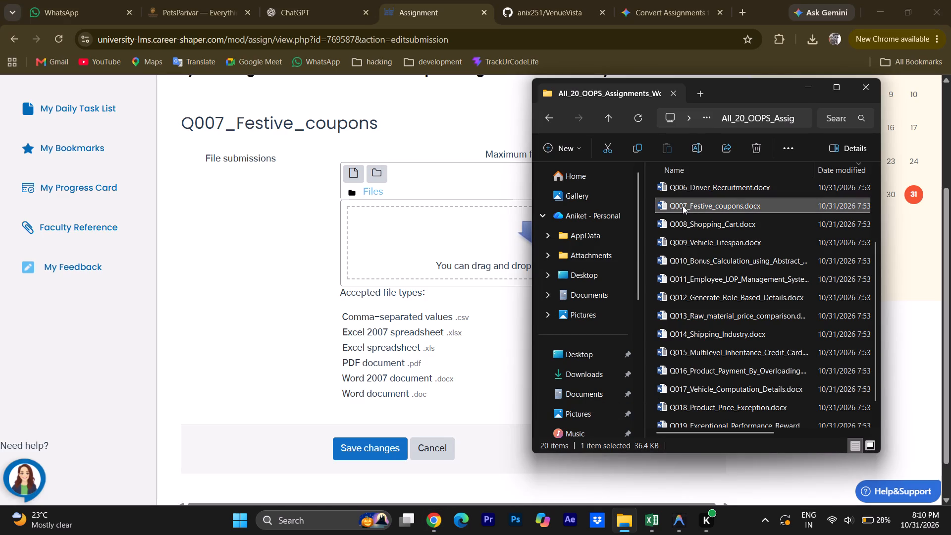
pyautogui.moveTo(683, 206); pyautogui.dragTo(474, 246)
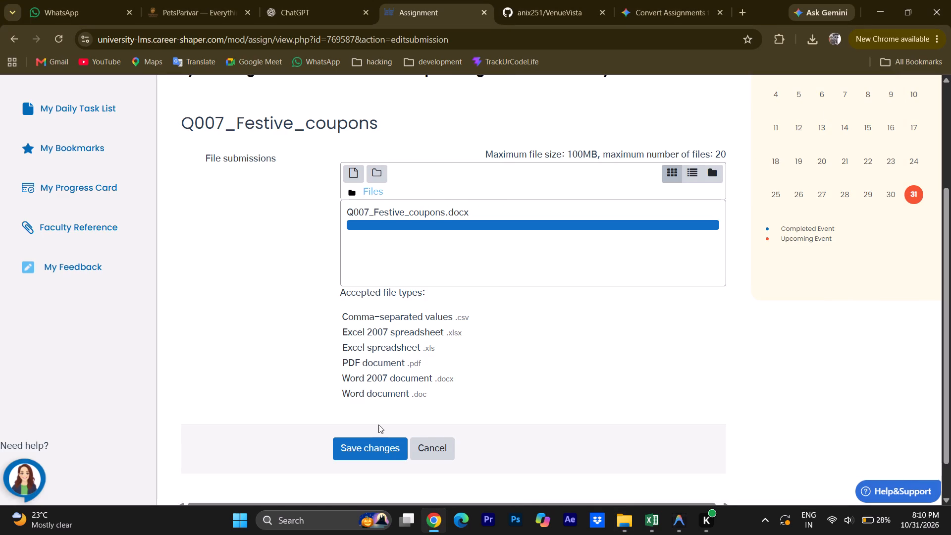
pyautogui.click(369, 447)
pyautogui.click(369, 451)
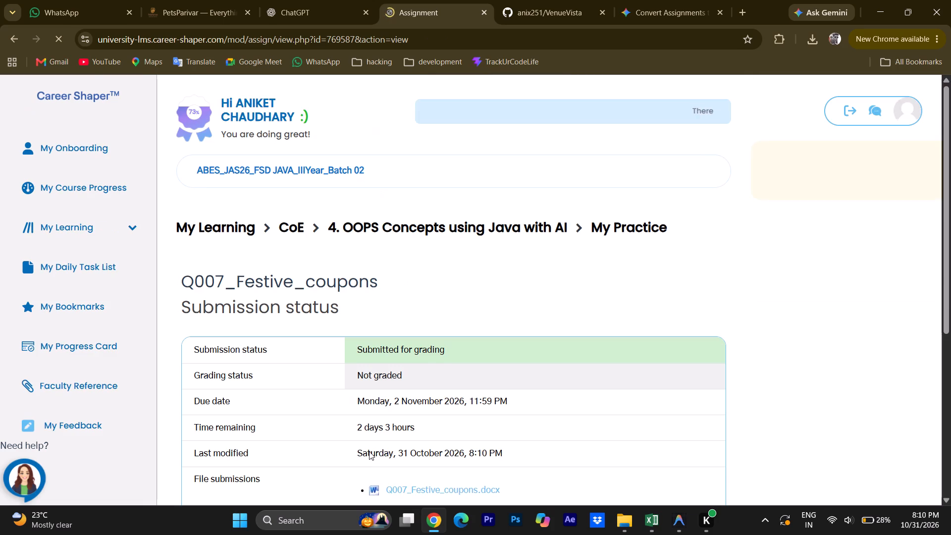
pyautogui.scroll(-2, 369, 451)
pyautogui.scroll(2, 354, 333)
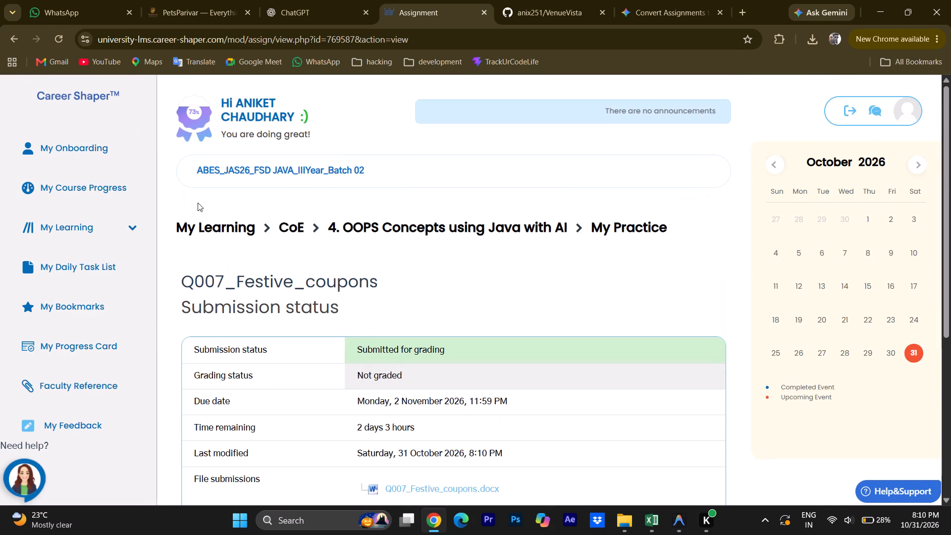
# Return to the My Practice list and start a new submission for the Q008_Shopping_Cart assignment.
pyautogui.click(9, 44)
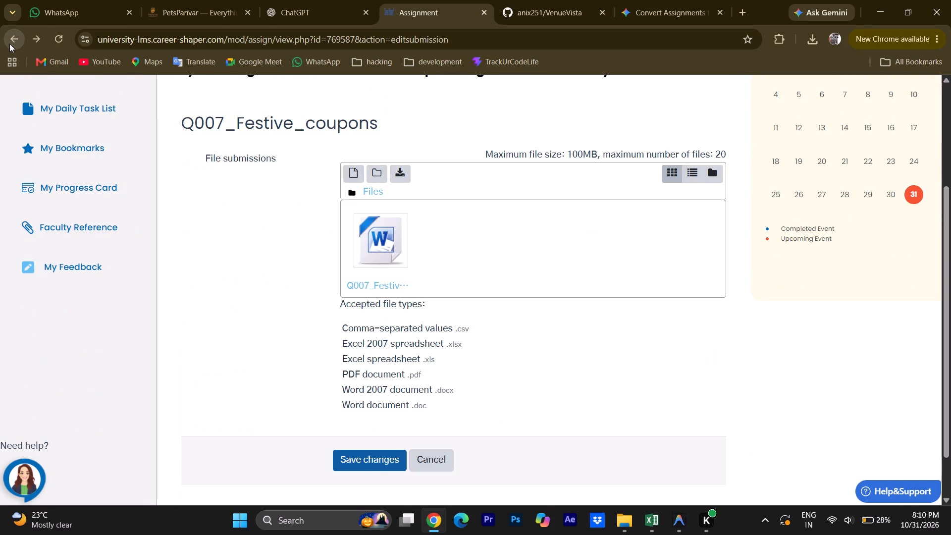
pyautogui.click(9, 44)
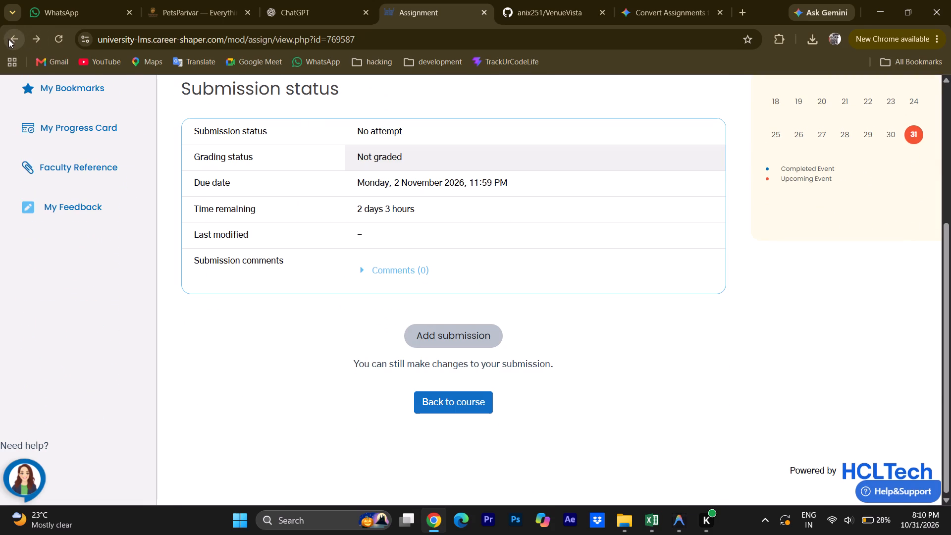
pyautogui.click(20, 45)
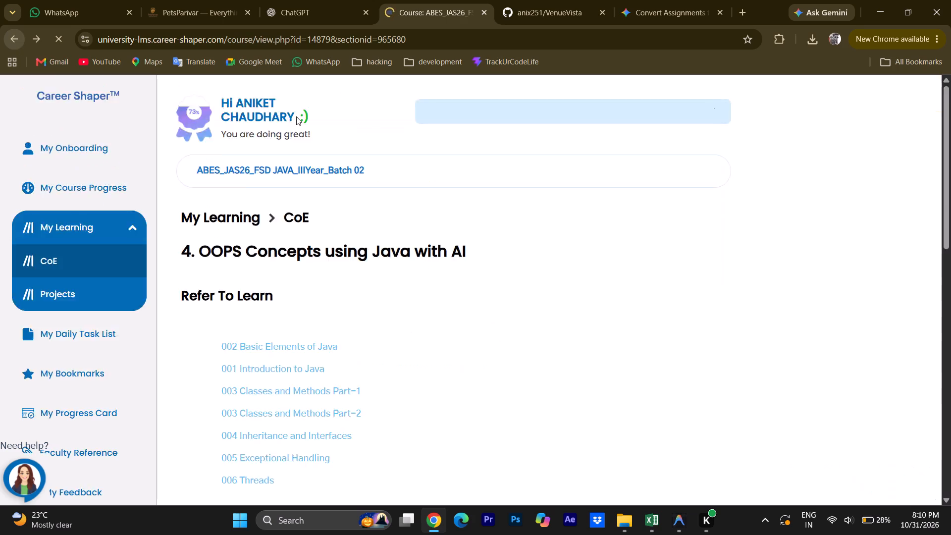
pyautogui.scroll(-1, 393, 378)
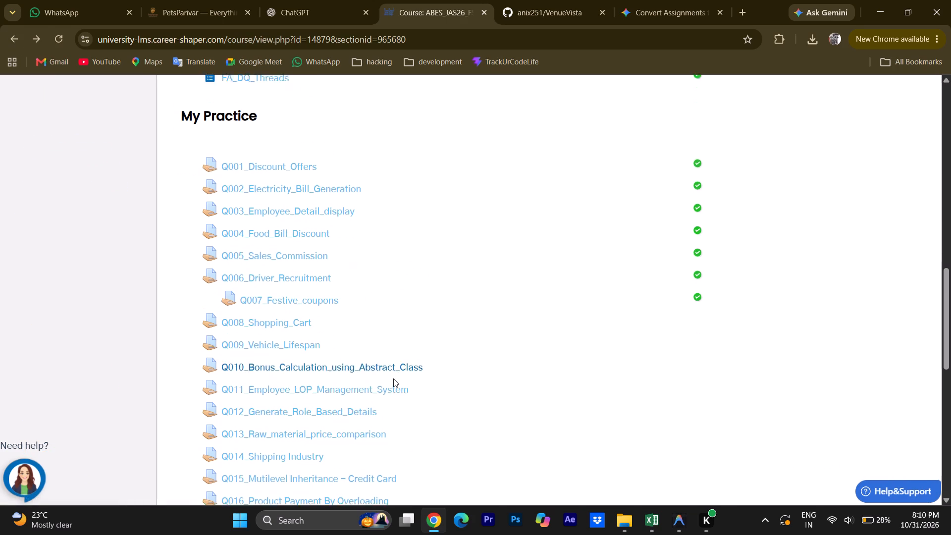
pyautogui.scroll(-1, 393, 378)
pyautogui.click(302, 306)
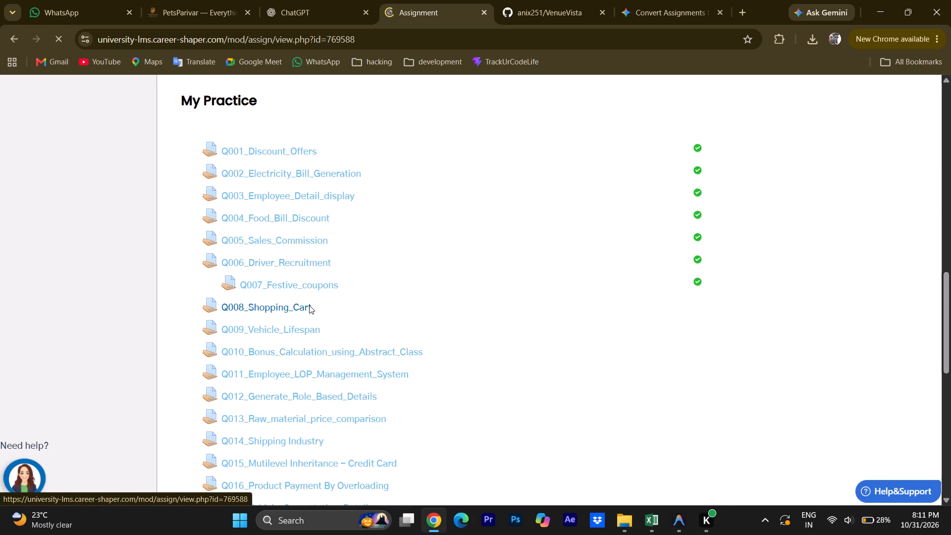
pyautogui.scroll(-2, 451, 375)
pyautogui.click(452, 379)
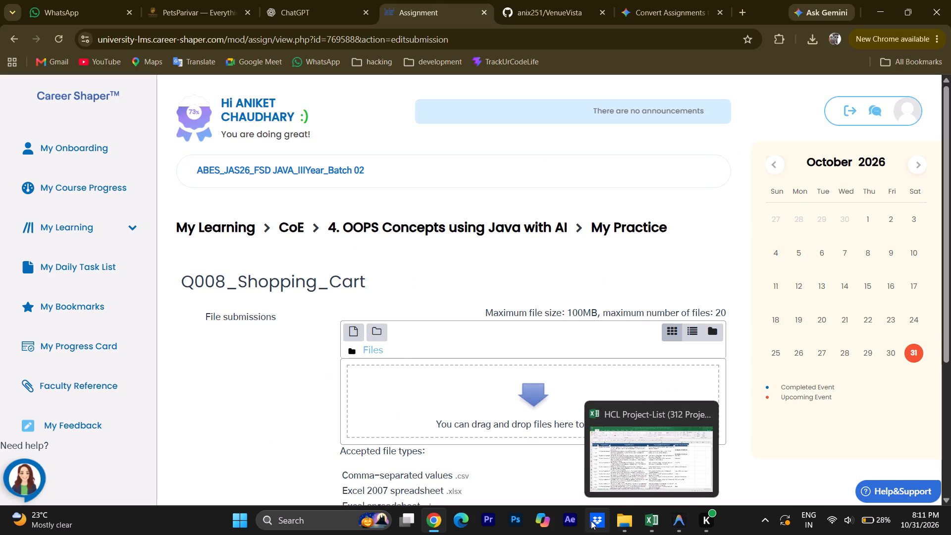
# Upload Q008_Shopping_Cart.docx from the assignments folder to the file submissions area and save the submission.
pyautogui.click(630, 522)
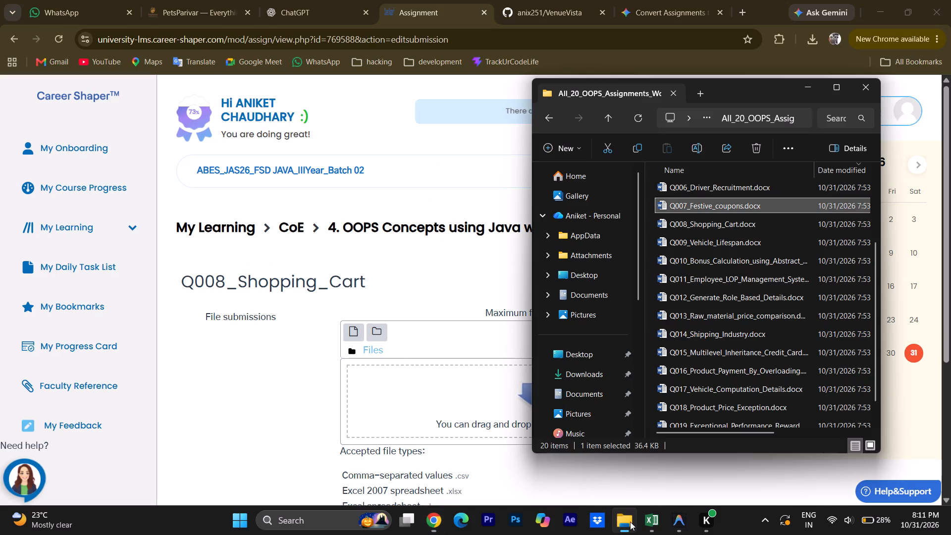
pyautogui.click(706, 220)
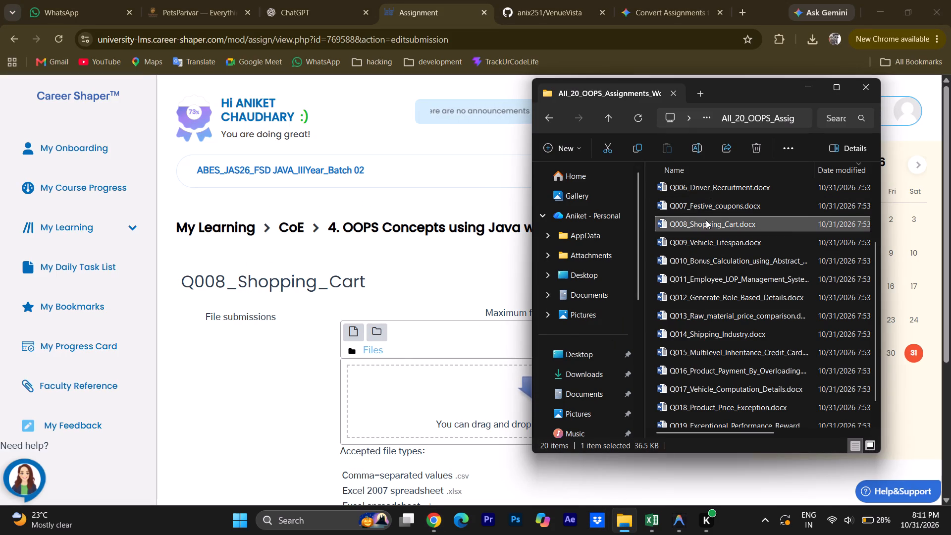
pyautogui.moveTo(697, 222); pyautogui.dragTo(426, 362)
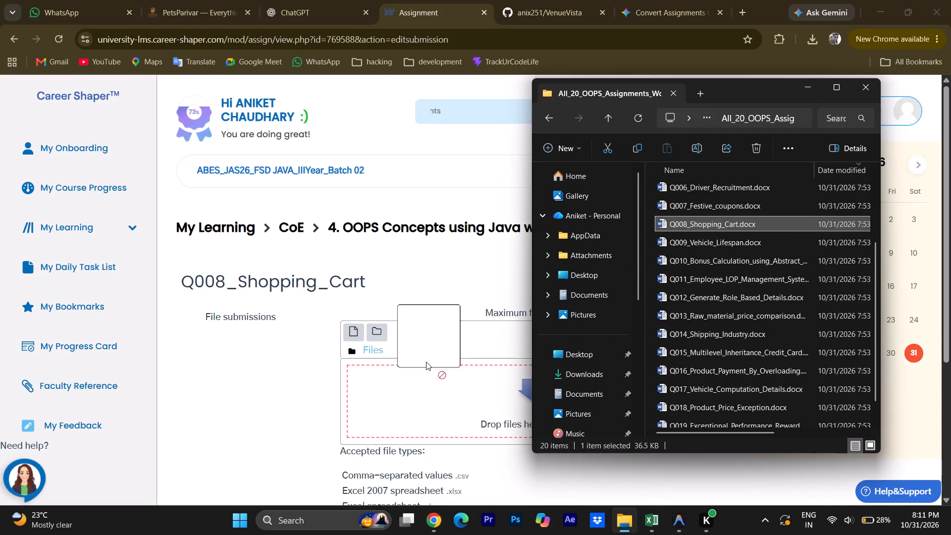
pyautogui.moveTo(426, 362); pyautogui.dragTo(424, 380)
pyautogui.scroll(-3, 424, 380)
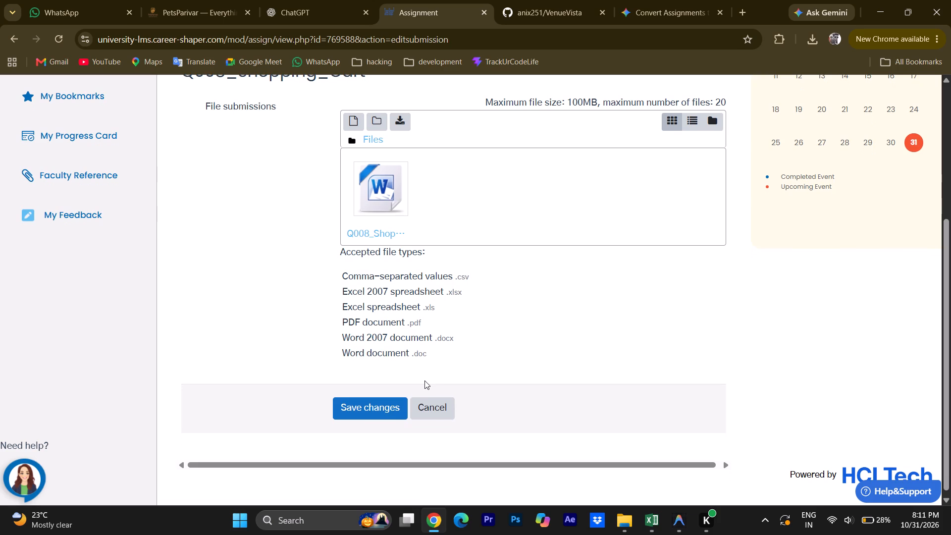
pyautogui.click(379, 400)
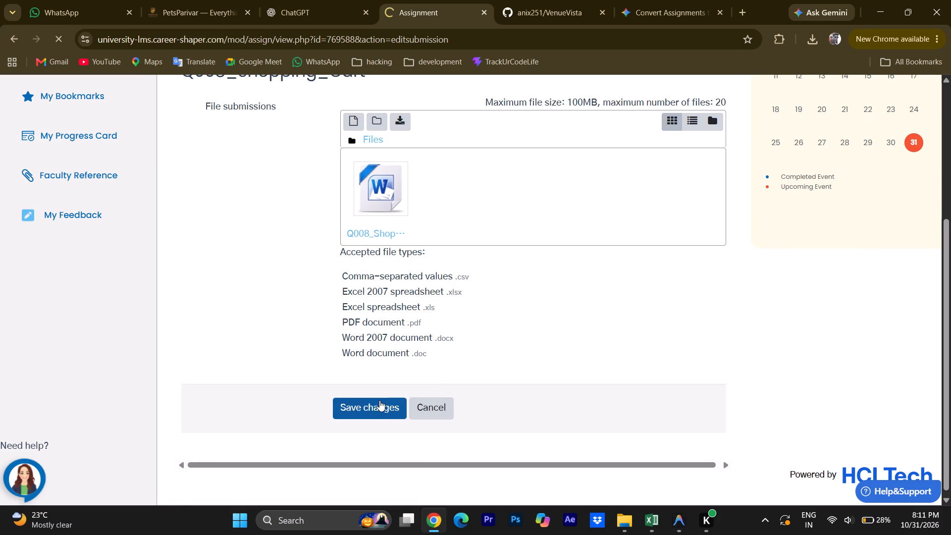
pyautogui.scroll(-6, 459, 306)
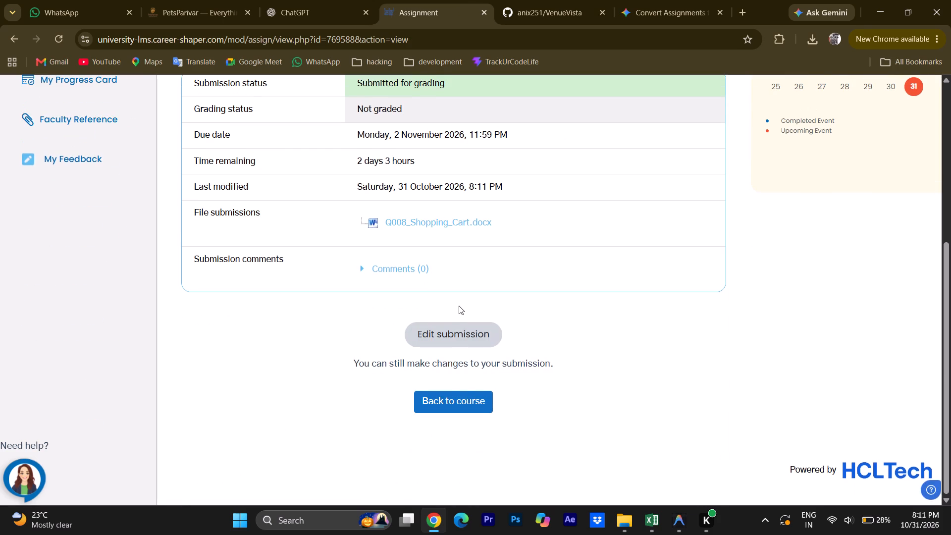
# Return to the My Practice list and open the Q009_Vehicle_Lifespan assignment down to its submission options.
pyautogui.click(16, 36)
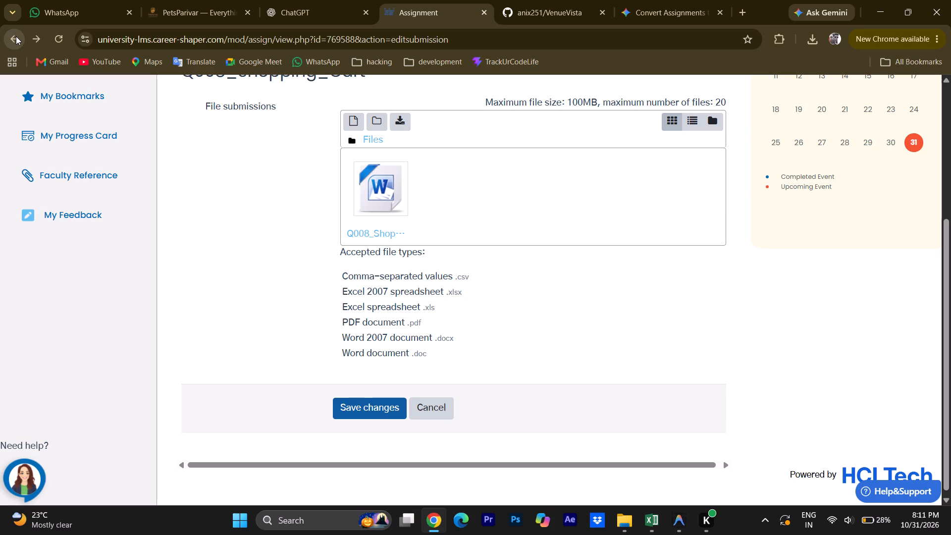
pyautogui.click(16, 36)
pyautogui.click(16, 36)
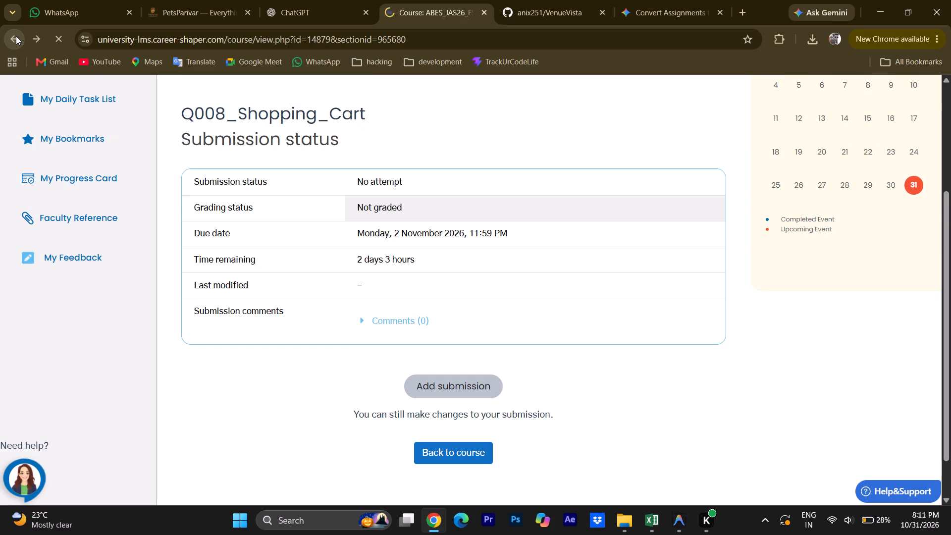
pyautogui.scroll(1, 339, 234)
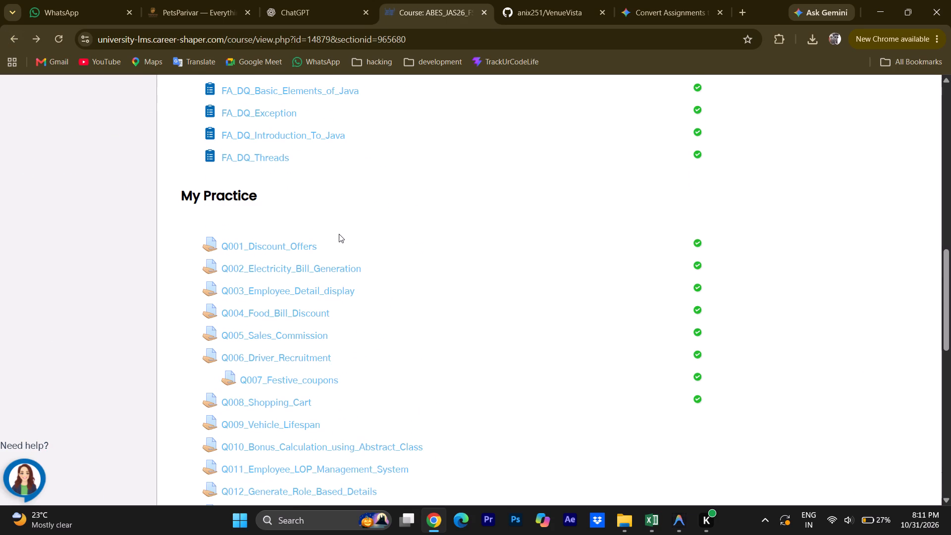
pyautogui.click(339, 234)
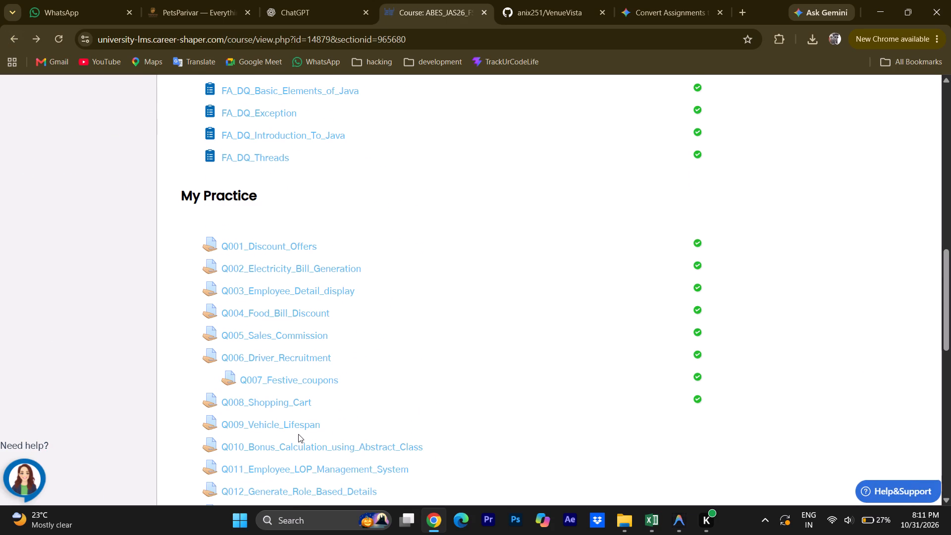
pyautogui.click(299, 425)
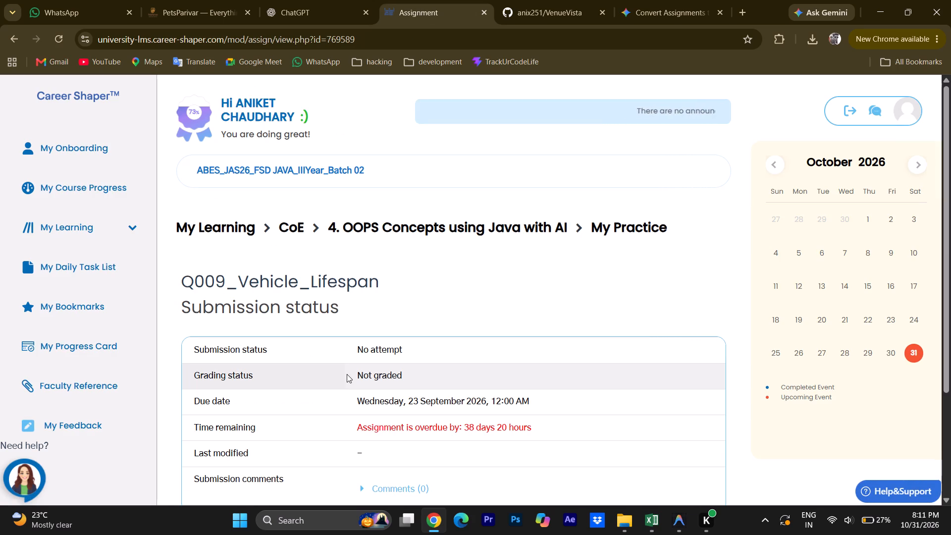
pyautogui.scroll(-3, 347, 374)
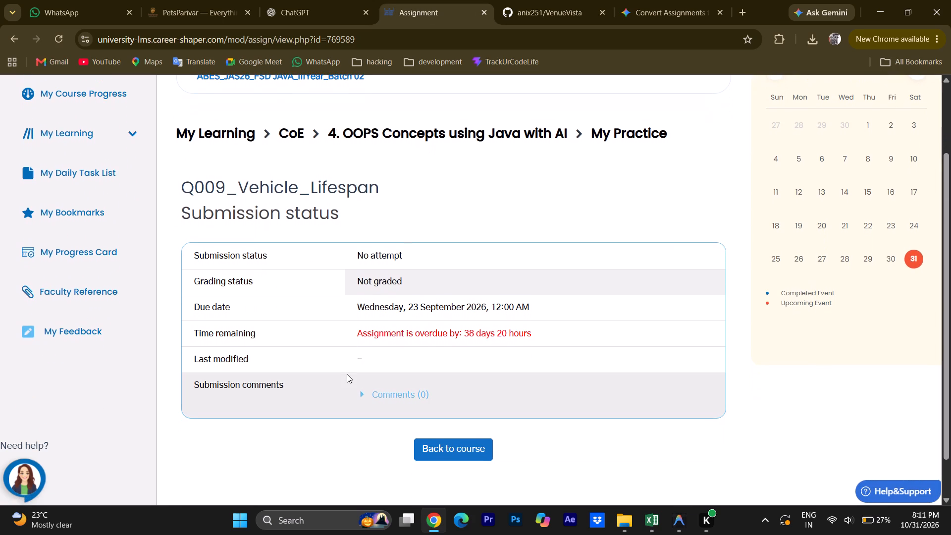
# Capture a screenshot of the Q009_Vehicle_Lifespan submission status, from the breadcrumb heading through the time remaining and last modified rows.
pyautogui.press('shift+super+s')
pyautogui.moveTo(167, 111); pyautogui.dragTo(301, 193)
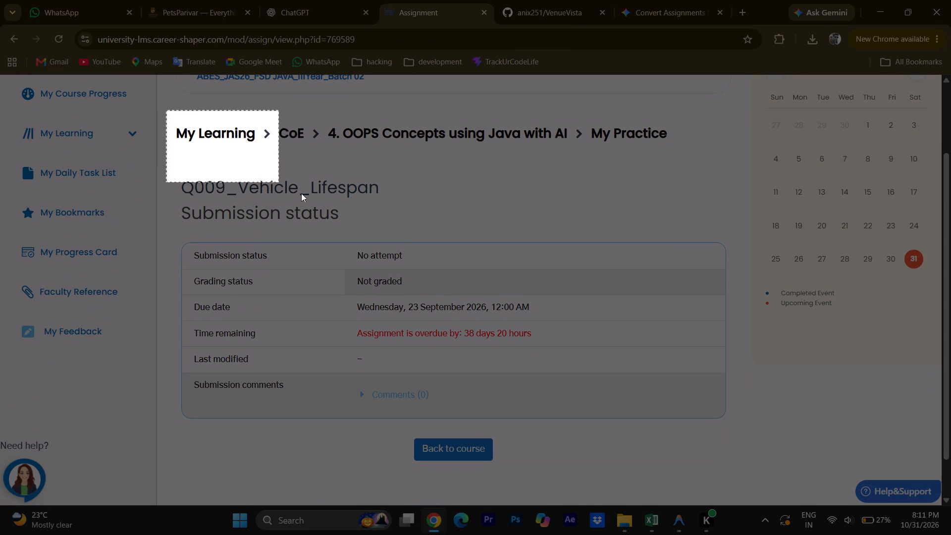
pyautogui.moveTo(301, 193); pyautogui.dragTo(676, 383)
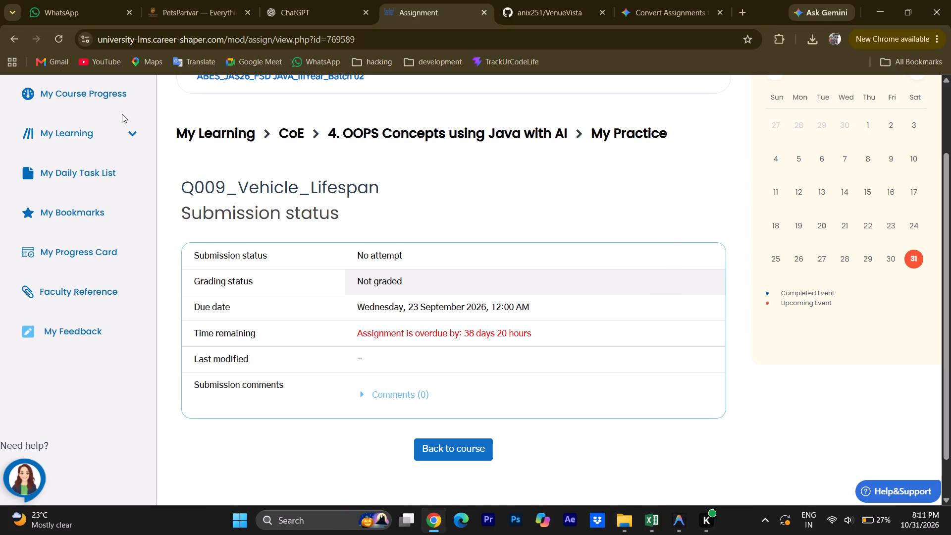
# Return to the My Practice list and start a new submission for the Q010_Bonus_Calculation_using_Abstract_Class assignment.
pyautogui.click(18, 34)
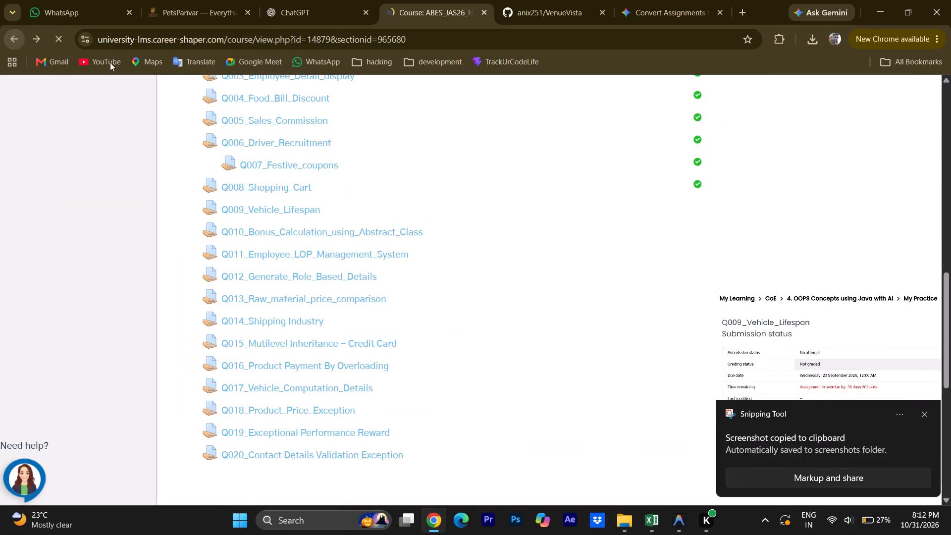
pyautogui.scroll(-2, 302, 352)
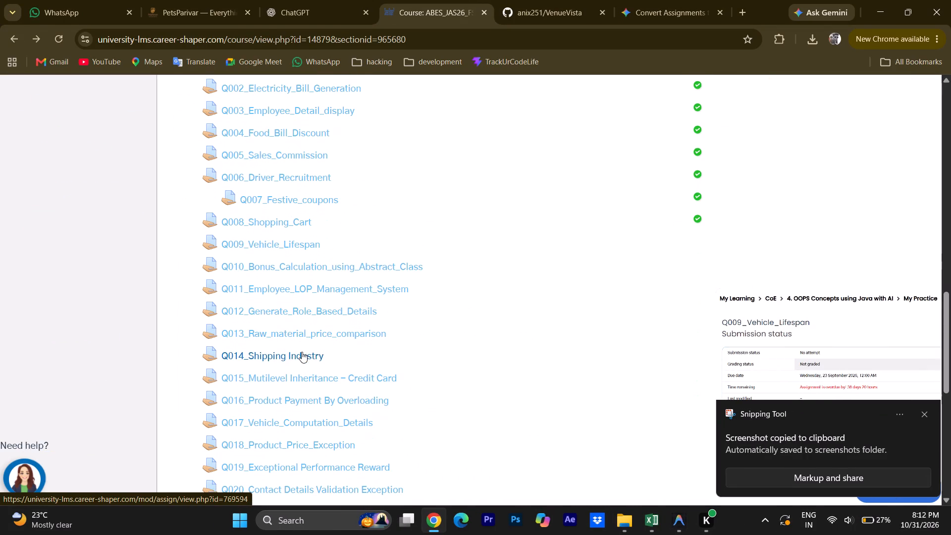
pyautogui.click(287, 264)
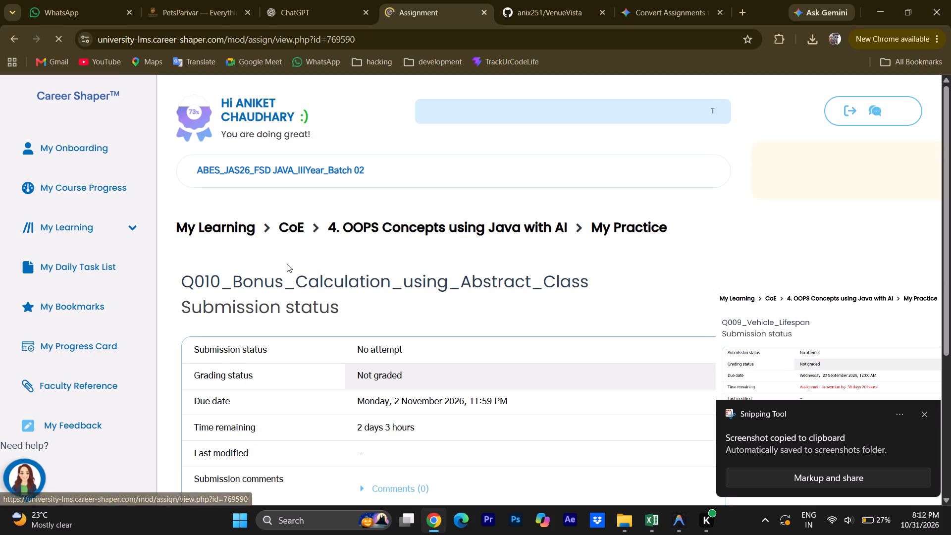
pyautogui.scroll(-2, 345, 355)
pyautogui.click(419, 351)
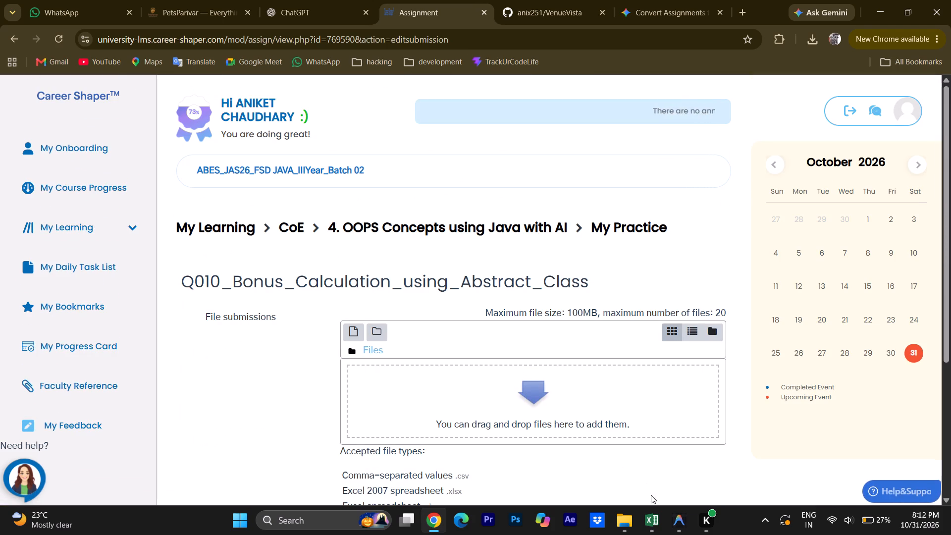
# Upload Q010_Bonus_Calculation_using_Abstract_Class.docx from the assignments folder to the file submissions area and save the submission.
pyautogui.click(628, 526)
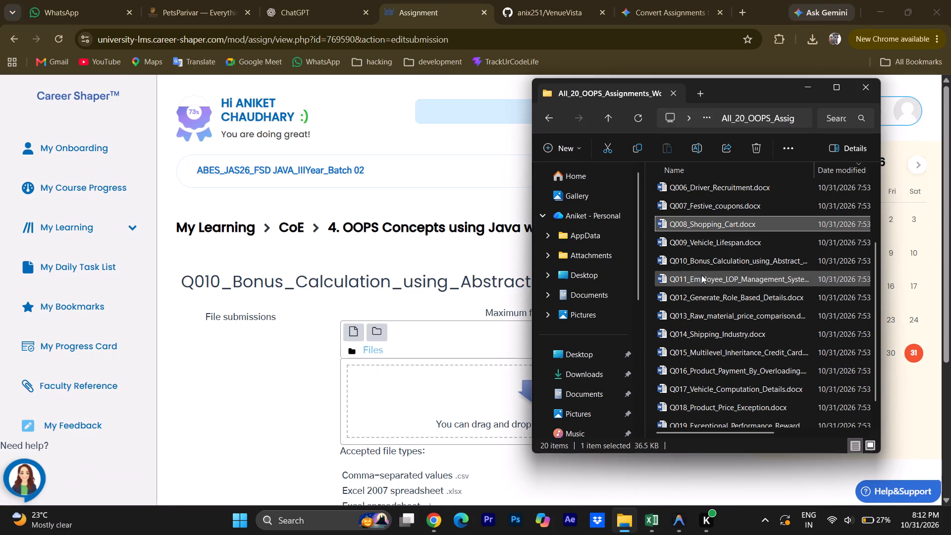
pyautogui.click(704, 264)
pyautogui.moveTo(694, 261); pyautogui.dragTo(453, 381)
pyautogui.scroll(-6, 453, 381)
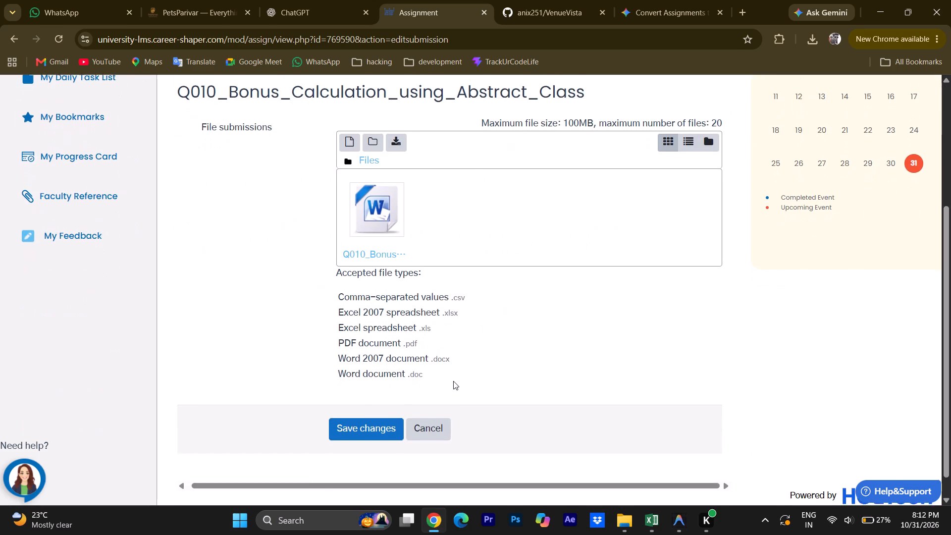
pyautogui.scroll(-1, 453, 381)
pyautogui.click(377, 393)
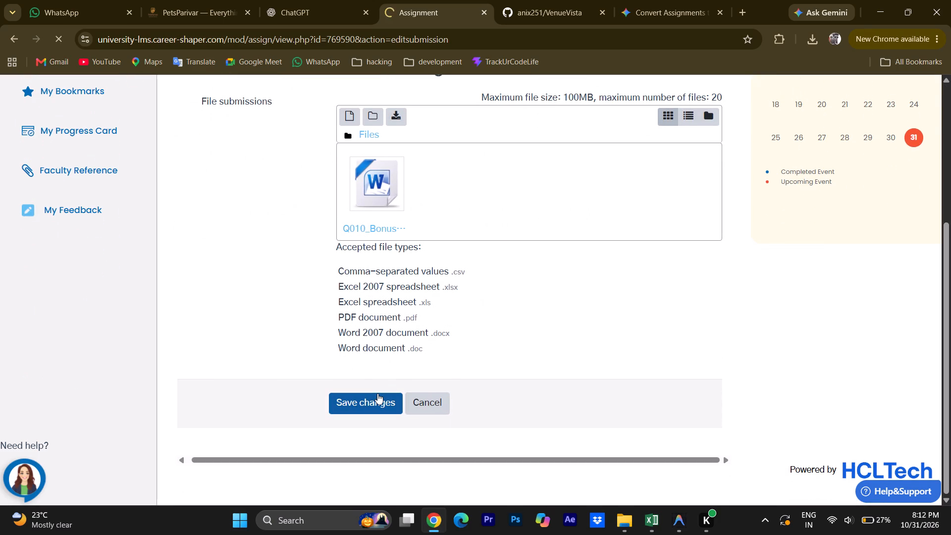
pyautogui.scroll(-5, 377, 393)
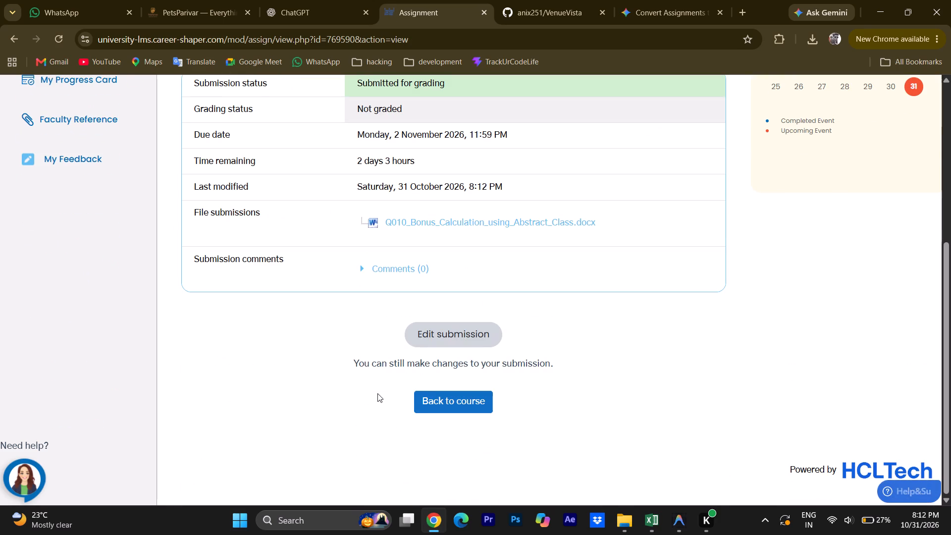
# Return to the My Practice list and start a new submission for the Q011_Employee_LOP_Management_System assignment.
pyautogui.click(10, 39)
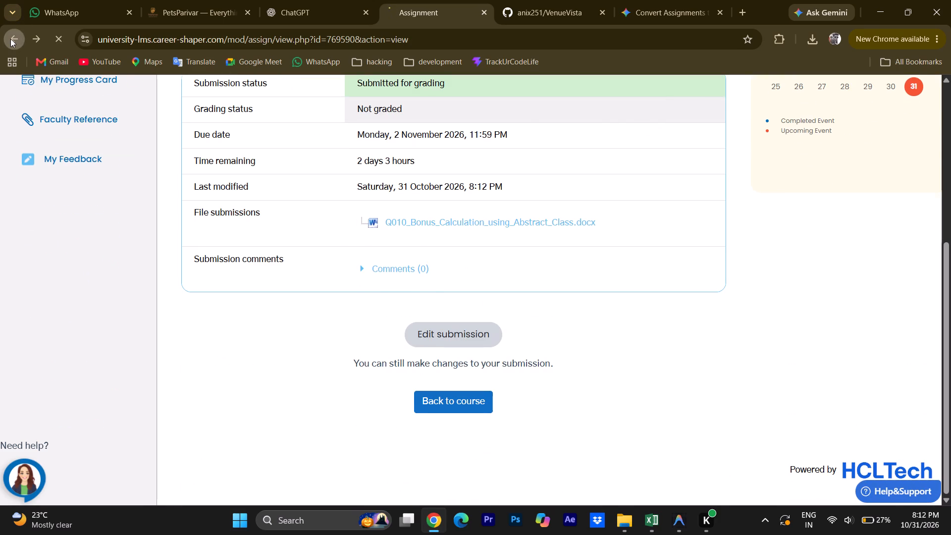
pyautogui.click(10, 39)
pyautogui.click(10, 39)
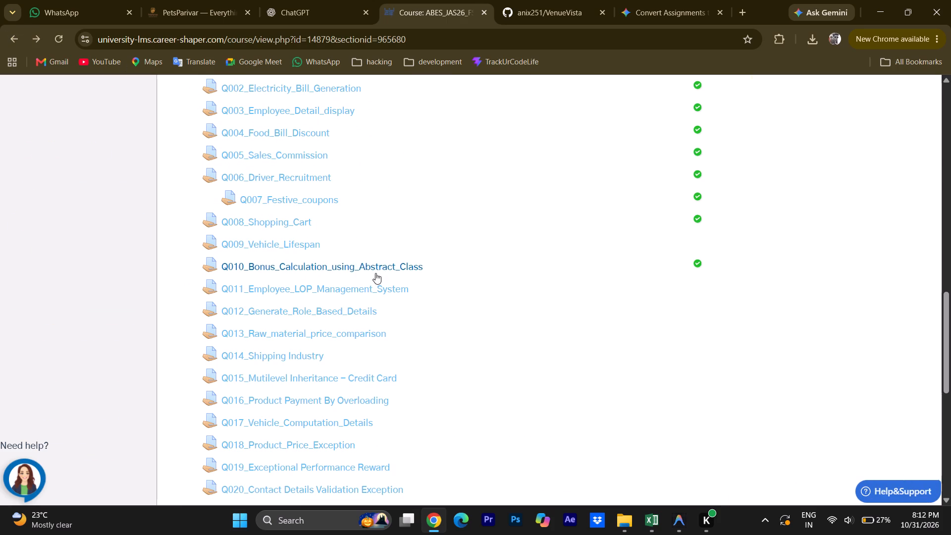
pyautogui.click(375, 288)
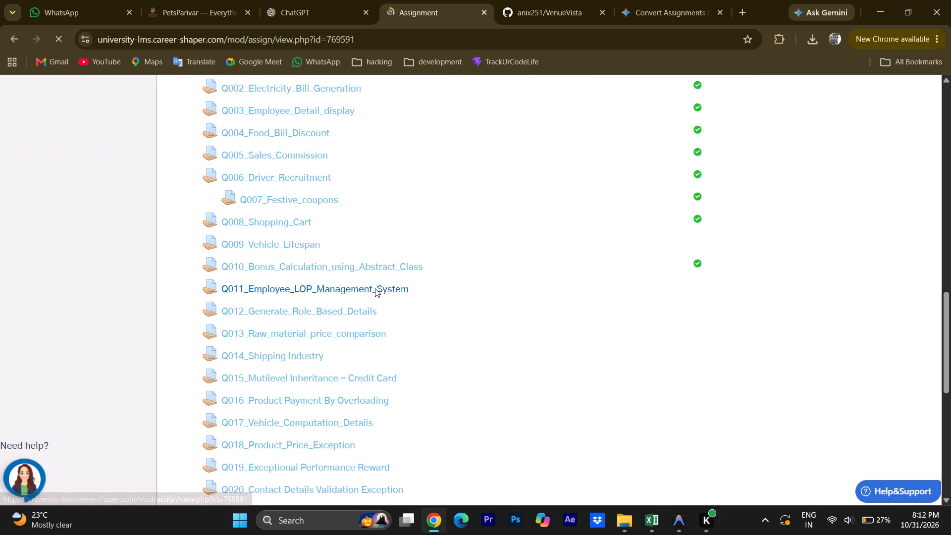
pyautogui.scroll(-5, 530, 447)
pyautogui.click(460, 332)
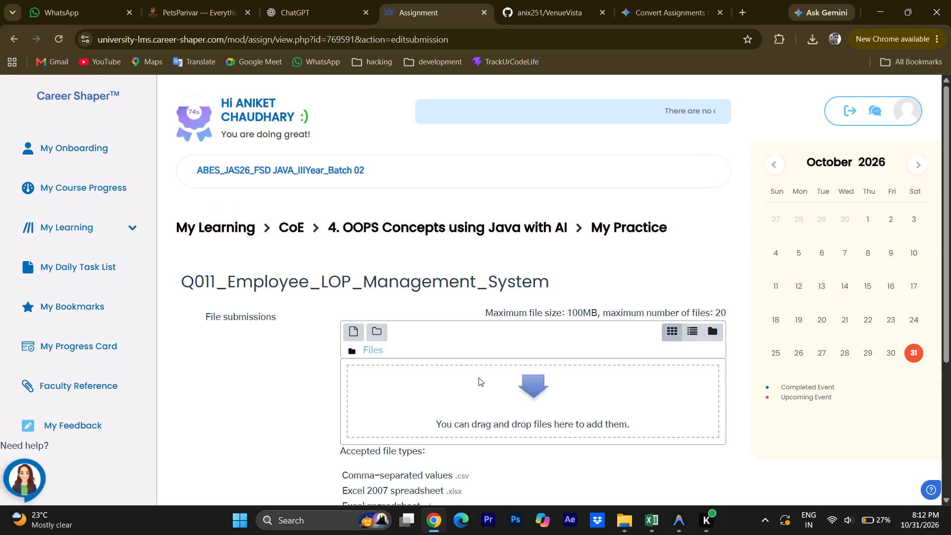
# Upload Q011_Employee_LOP_Management_System.docx from the assignments folder to the file submissions area and save the submission.
pyautogui.scroll(-4, 478, 377)
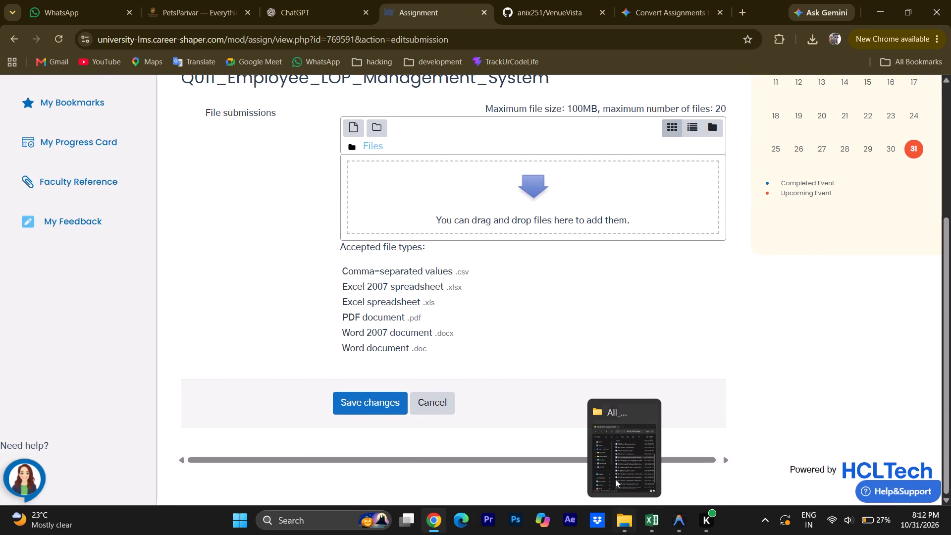
pyautogui.click(612, 463)
pyautogui.click(702, 276)
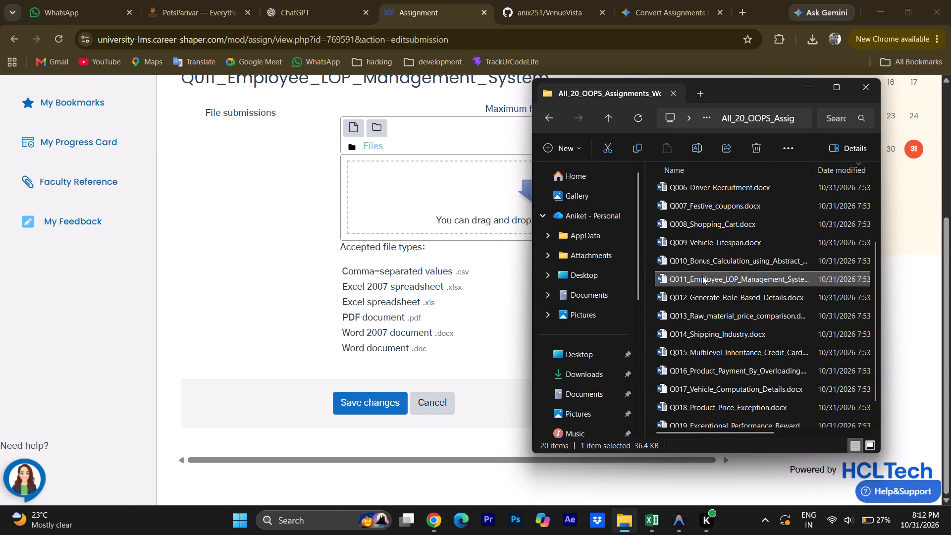
pyautogui.moveTo(693, 276); pyautogui.dragTo(471, 214)
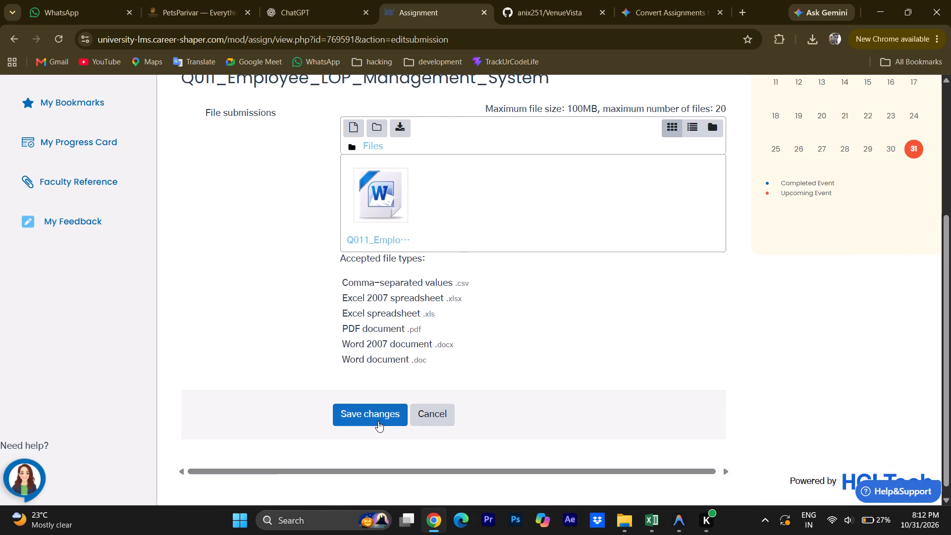
pyautogui.click(375, 422)
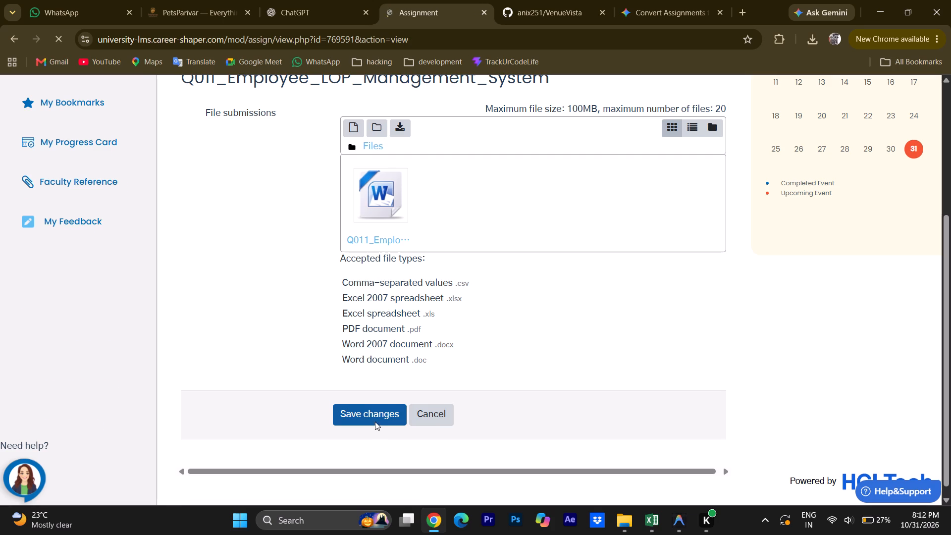
pyautogui.scroll(-3, 375, 422)
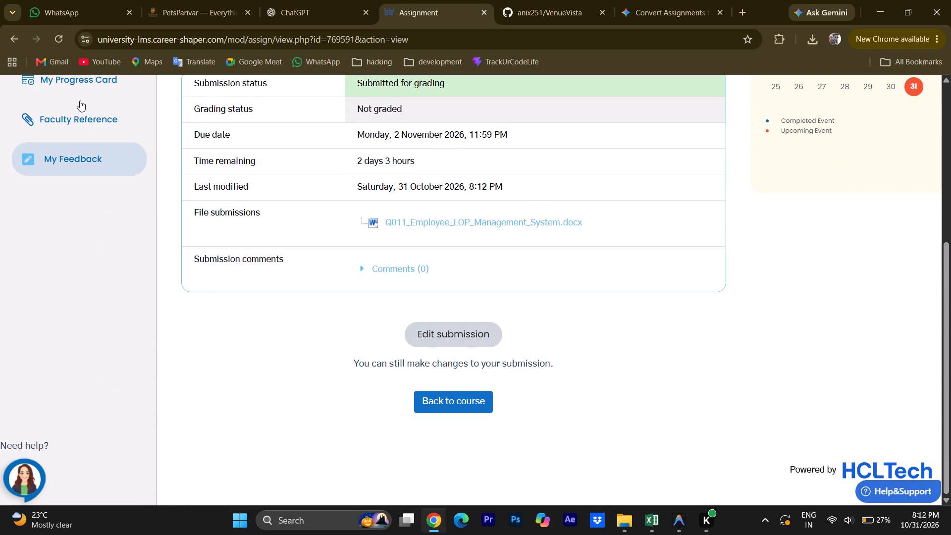
# Return to the My Practice list and start a new submission for the Q012_Generate_Role_Based_Details assignment.
pyautogui.click(15, 32)
pyautogui.click(15, 32)
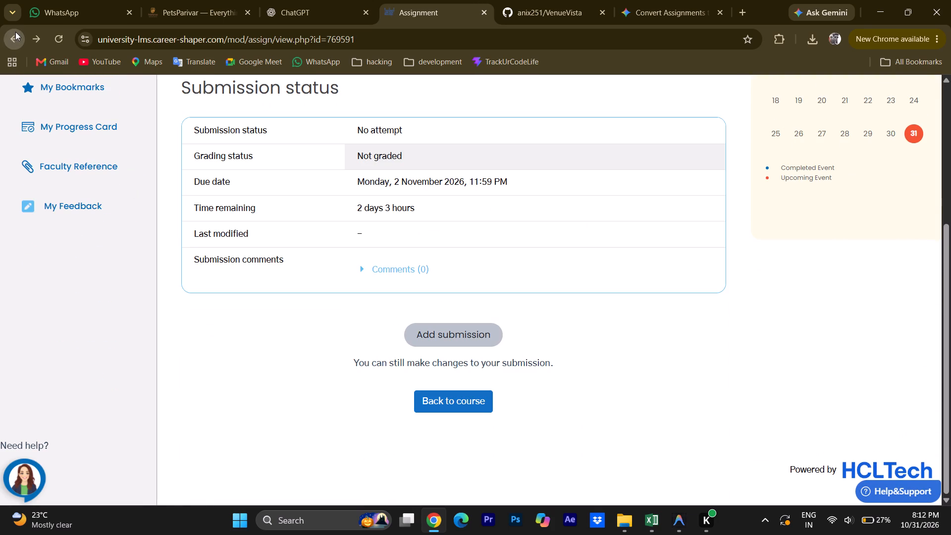
pyautogui.click(15, 32)
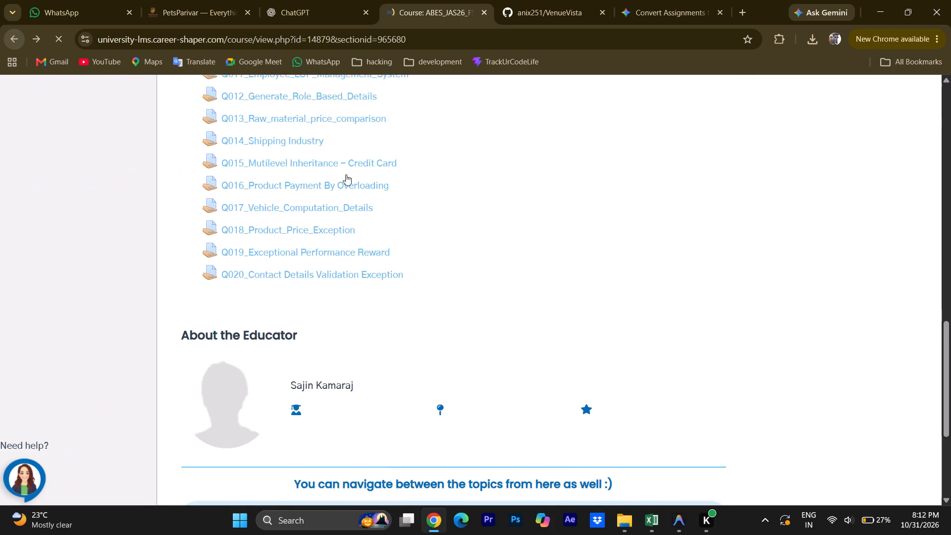
pyautogui.hscroll(1, 416, 265)
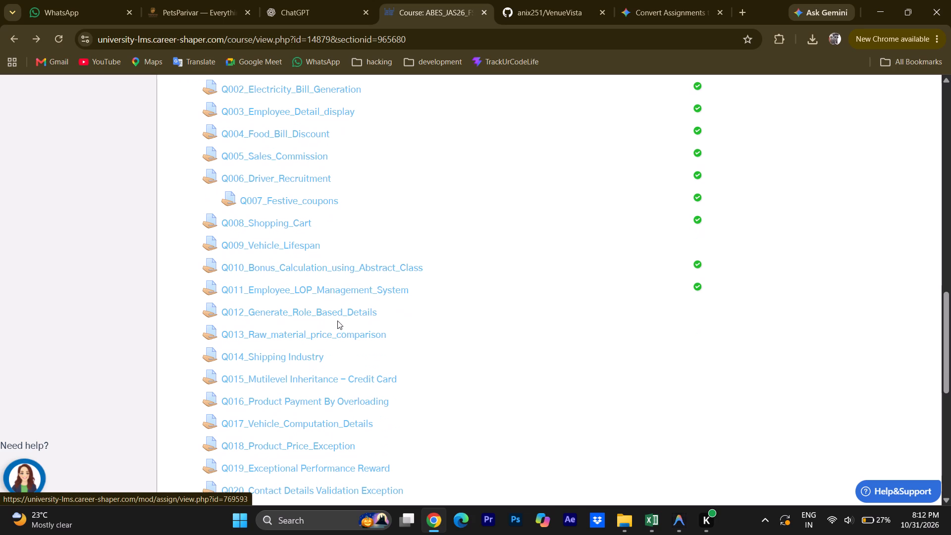
pyautogui.click(340, 316)
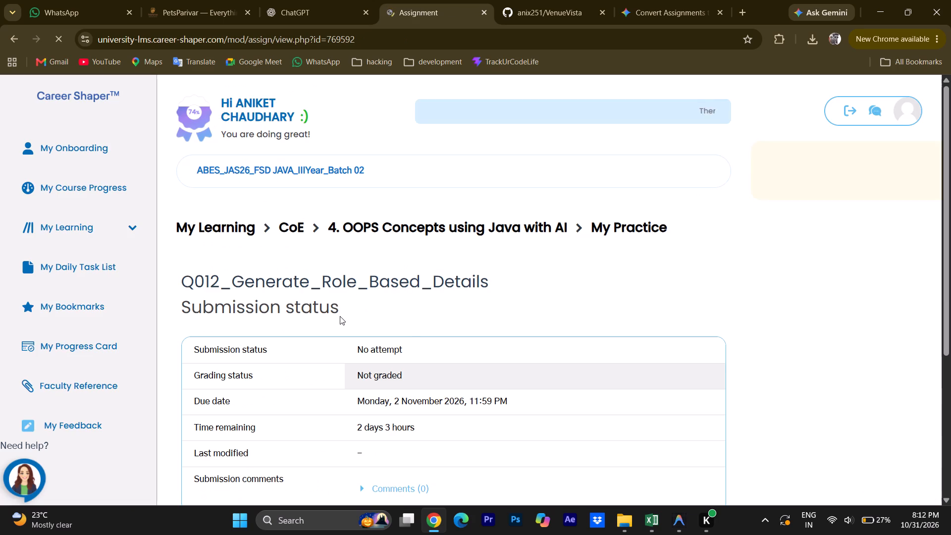
pyautogui.scroll(-3, 446, 374)
pyautogui.doubleClick(446, 374)
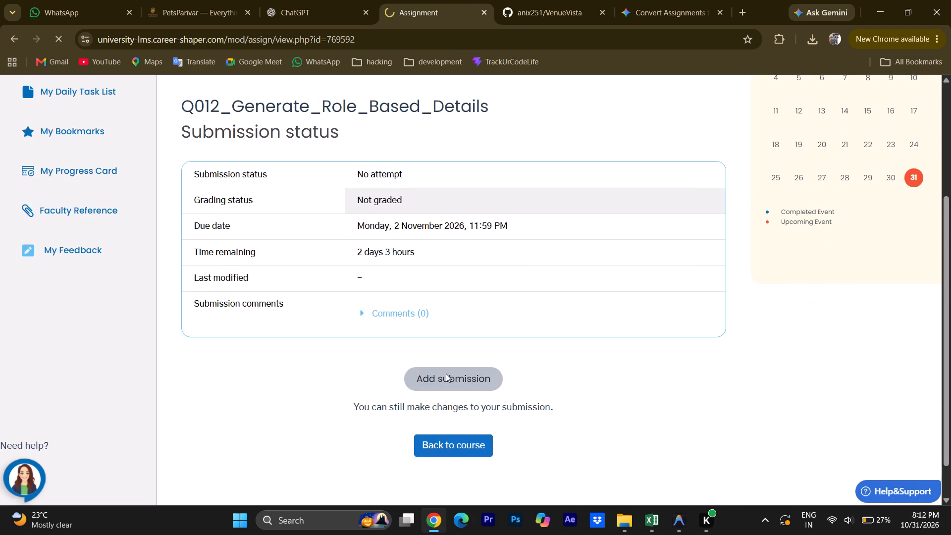
# Upload Q012_Generate_Role_Based_Details.docx from the assignments folder to the file submissions area and save the submission.
pyautogui.scroll(-4, 446, 374)
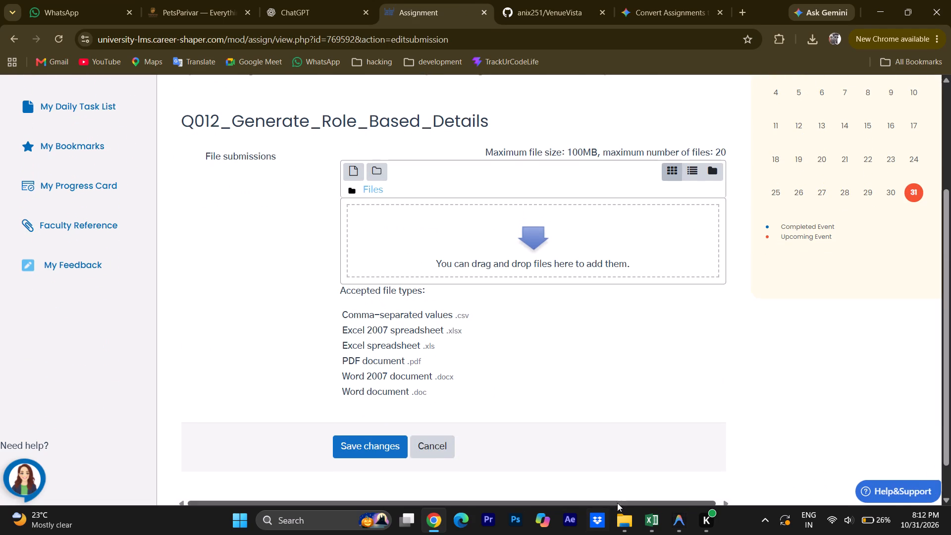
pyautogui.scroll(1, 586, 373)
pyautogui.click(621, 515)
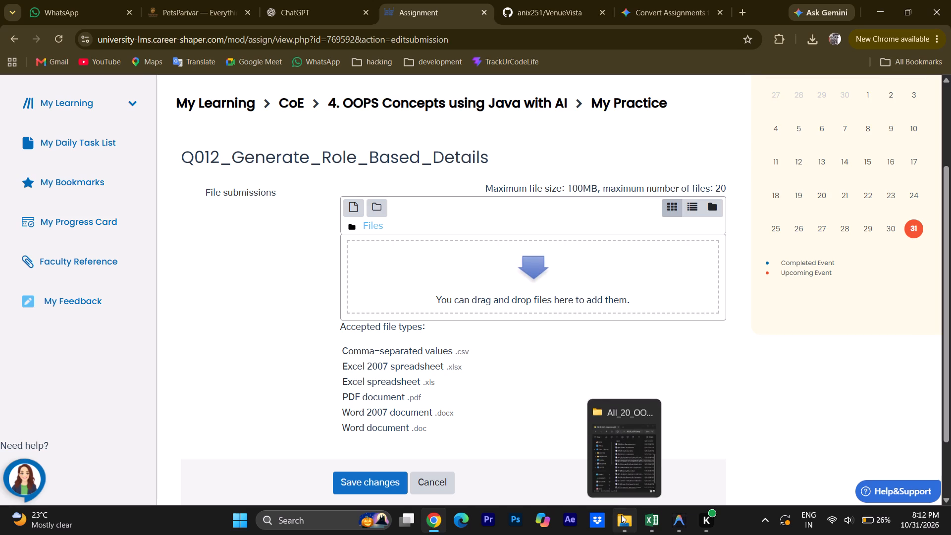
pyautogui.click(679, 299)
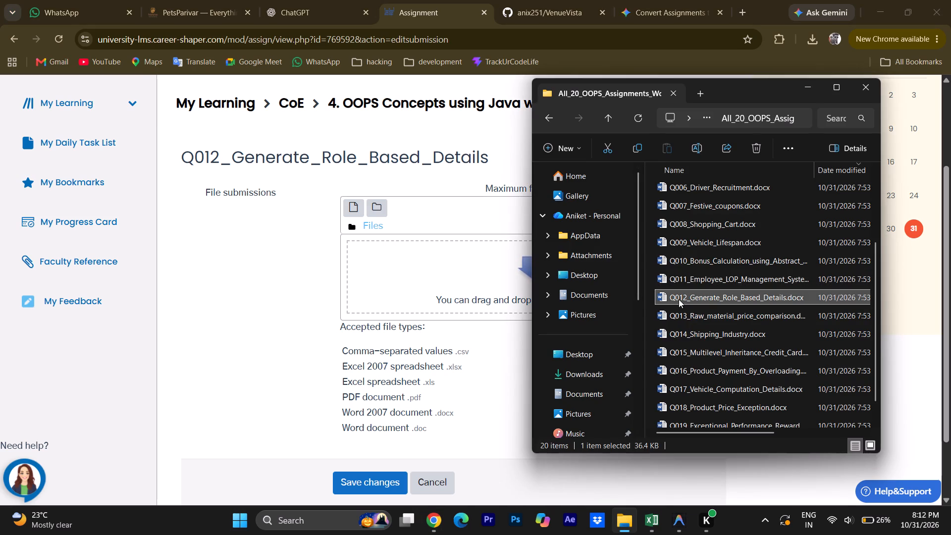
pyautogui.moveTo(668, 296); pyautogui.dragTo(480, 290)
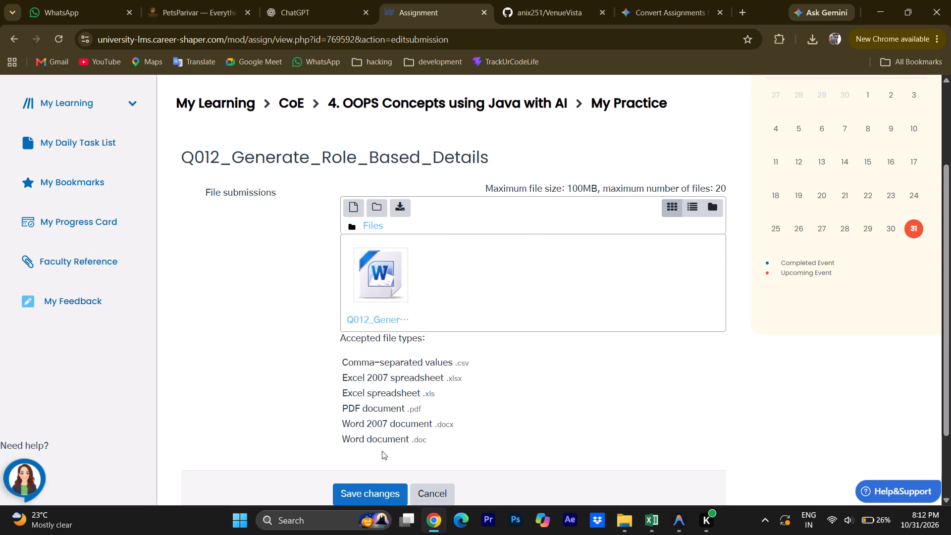
pyautogui.click(378, 488)
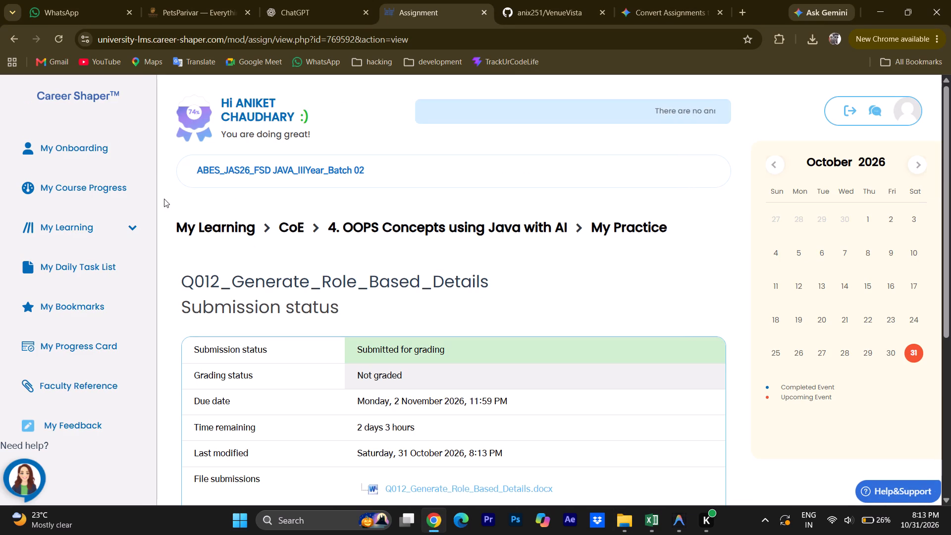
# Return to the My Practice list and open the Q013_Raw_material_price_comparison assignment down to its full submission status.
pyautogui.click(15, 43)
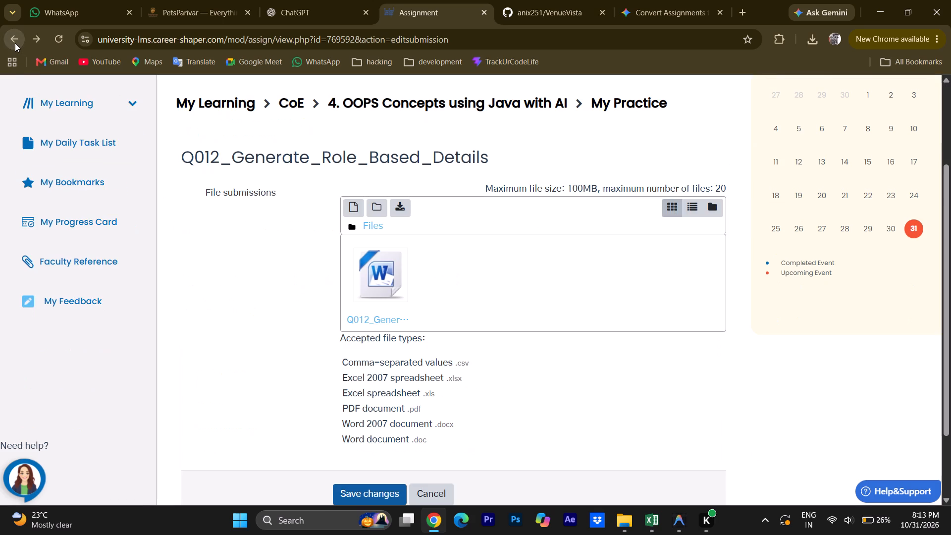
pyautogui.click(15, 43)
pyautogui.click(9, 42)
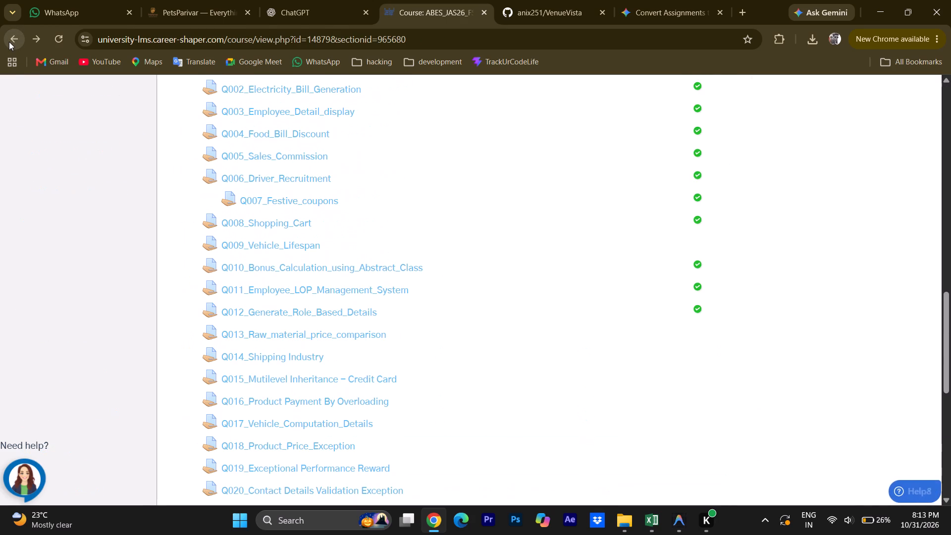
pyautogui.click(337, 335)
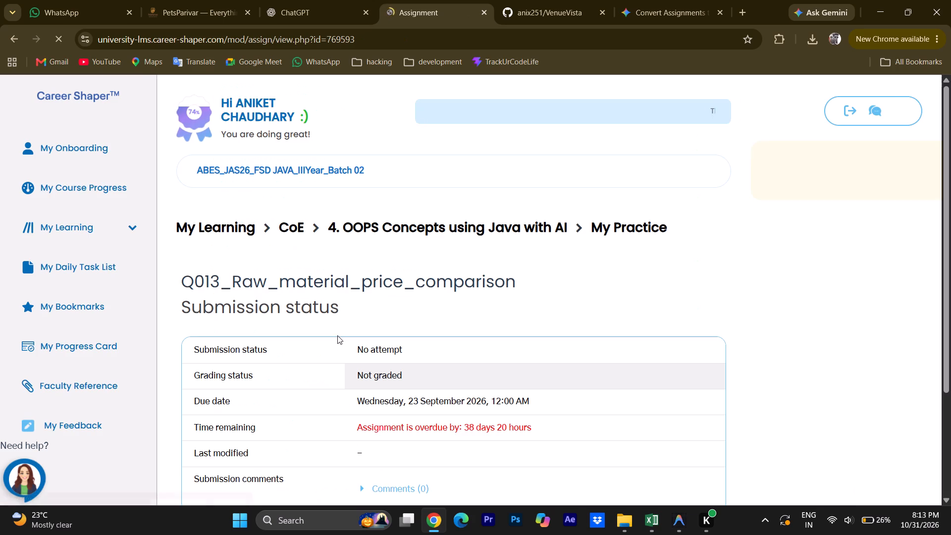
pyautogui.scroll(-1, 368, 344)
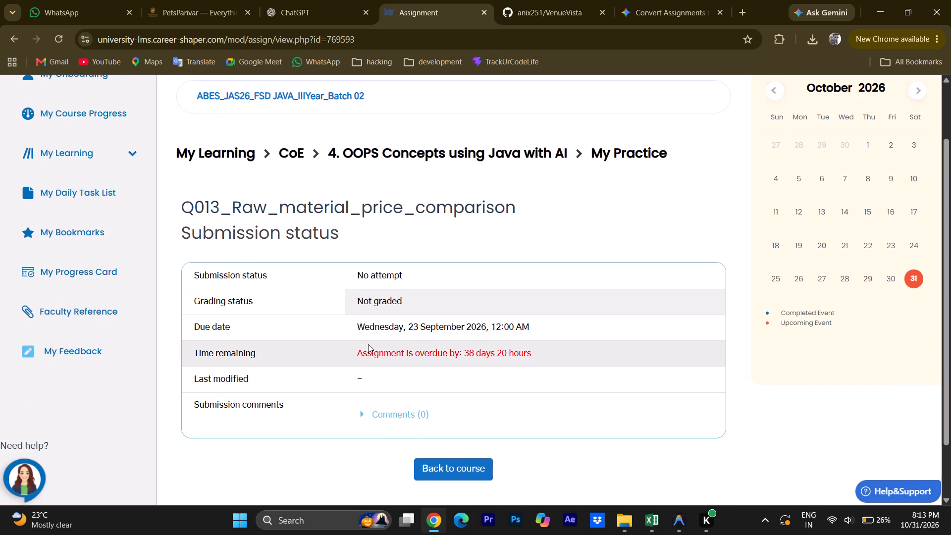
# Capture a screenshot of the Q013_Raw_material_price_comparison submission status, from the breadcrumb heading through the end of the status table.
pyautogui.press('shift+super+s')
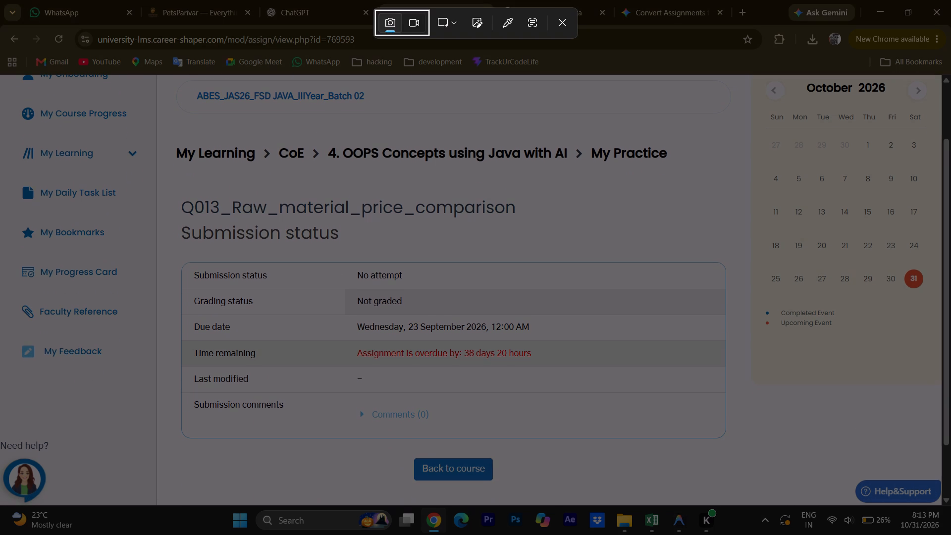
pyautogui.moveTo(167, 137); pyautogui.dragTo(764, 494)
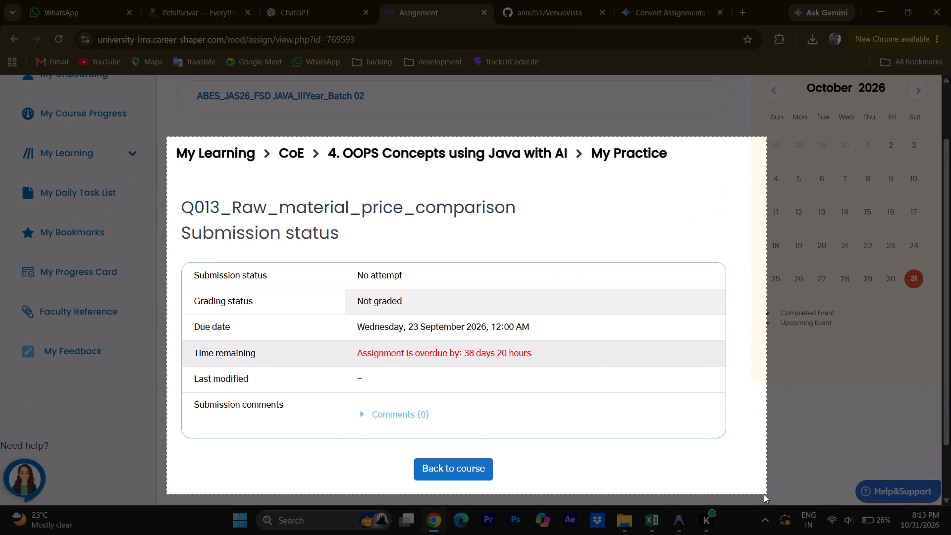
pyautogui.moveTo(764, 494); pyautogui.dragTo(759, 494)
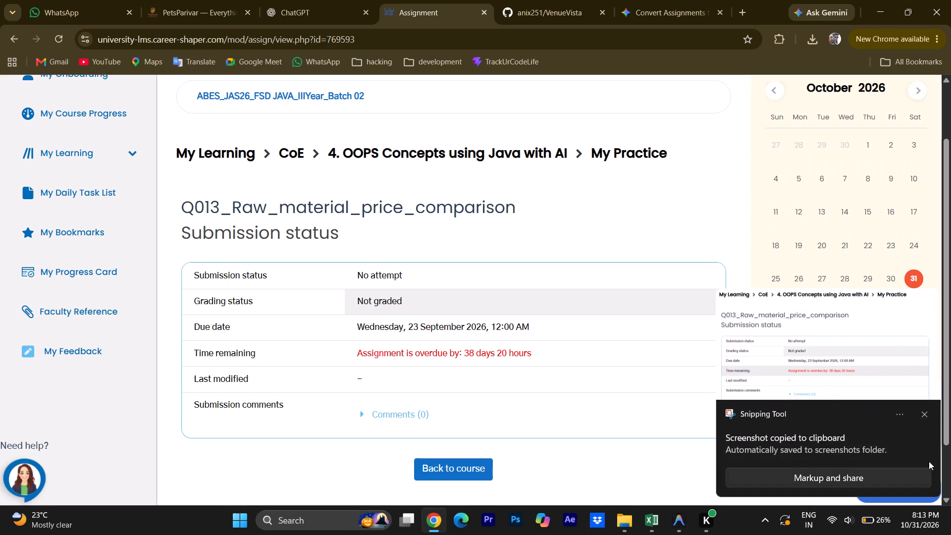
pyautogui.click(923, 416)
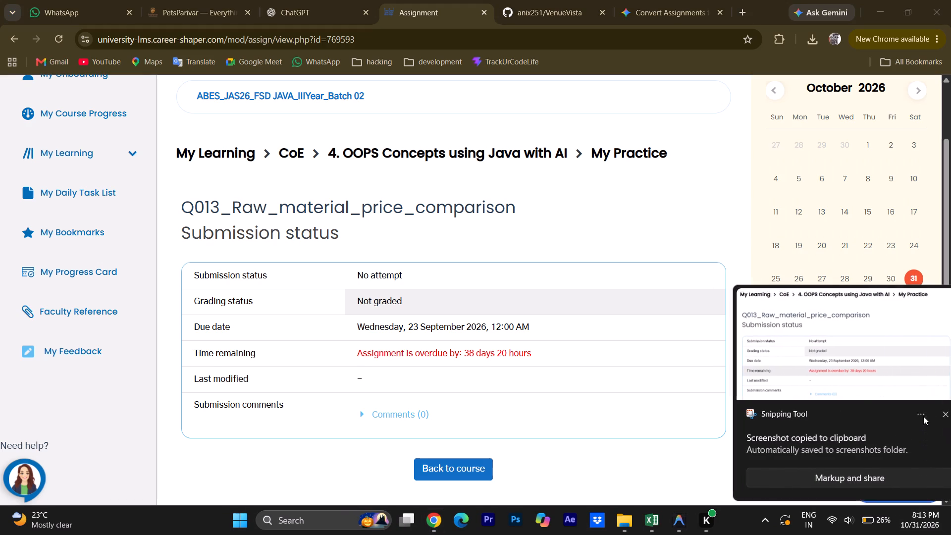
# Return to the My Practice list and start a new submission for the Q014_Shipping Industry assignment.
pyautogui.click(6, 44)
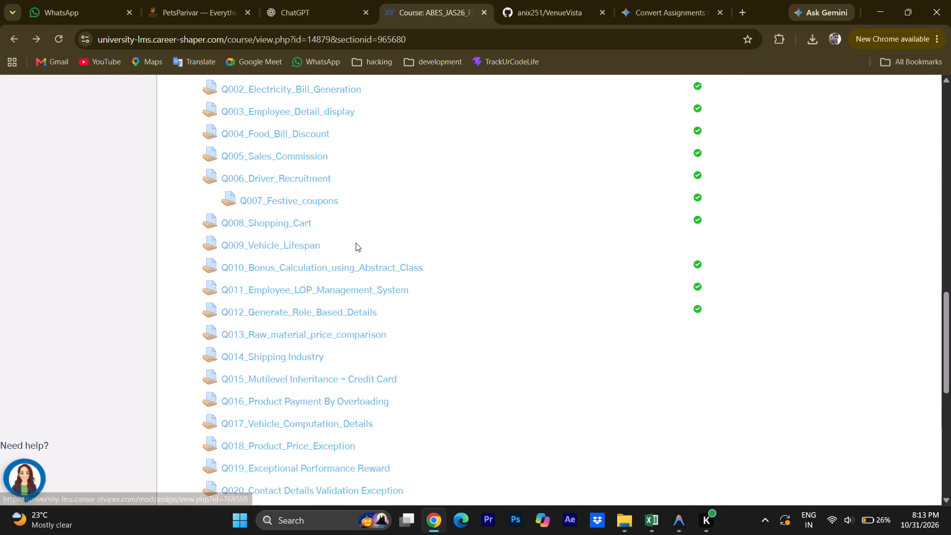
pyautogui.click(312, 359)
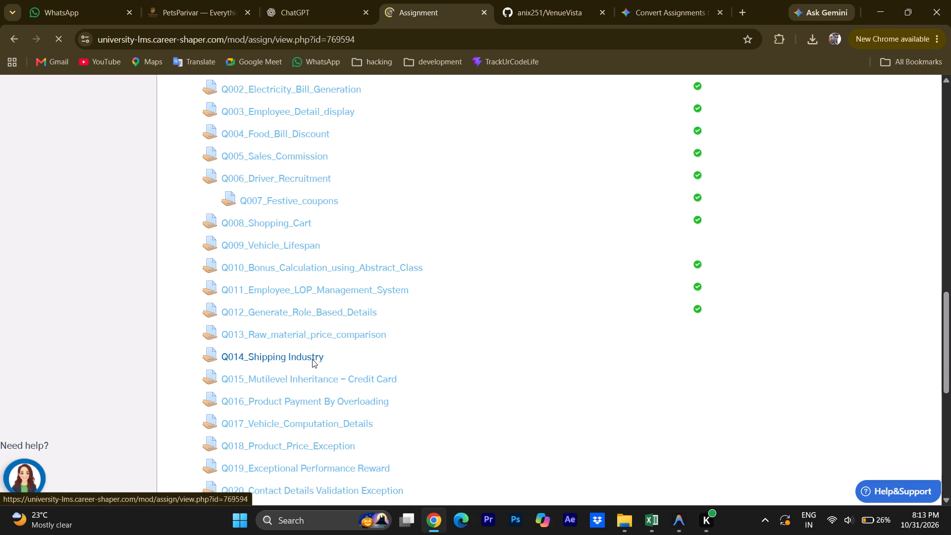
pyautogui.scroll(-3, 312, 359)
pyautogui.click(436, 370)
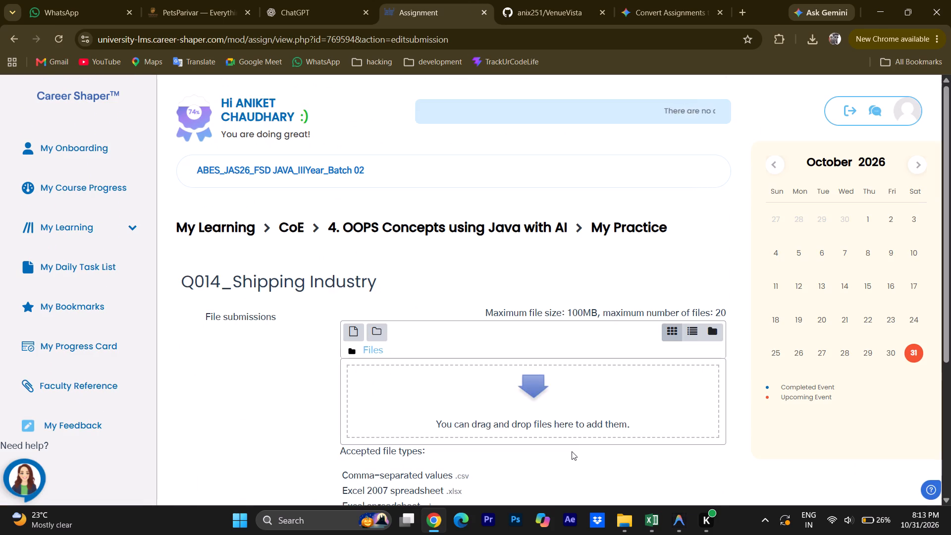
# Upload Q014_Shipping_Industry.docx from the assignments folder to the file submissions area and save the submission.
pyautogui.click(631, 520)
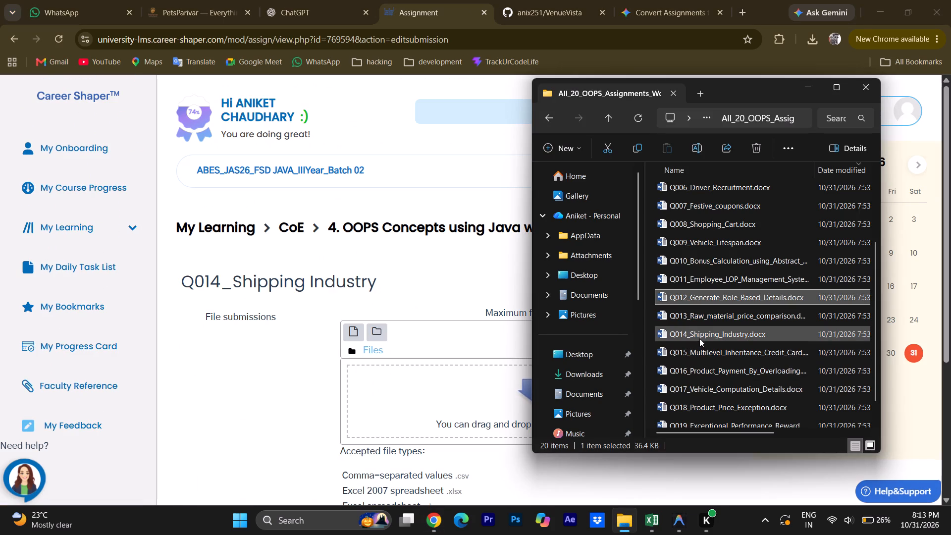
pyautogui.click(693, 336)
pyautogui.moveTo(681, 336); pyautogui.dragTo(470, 385)
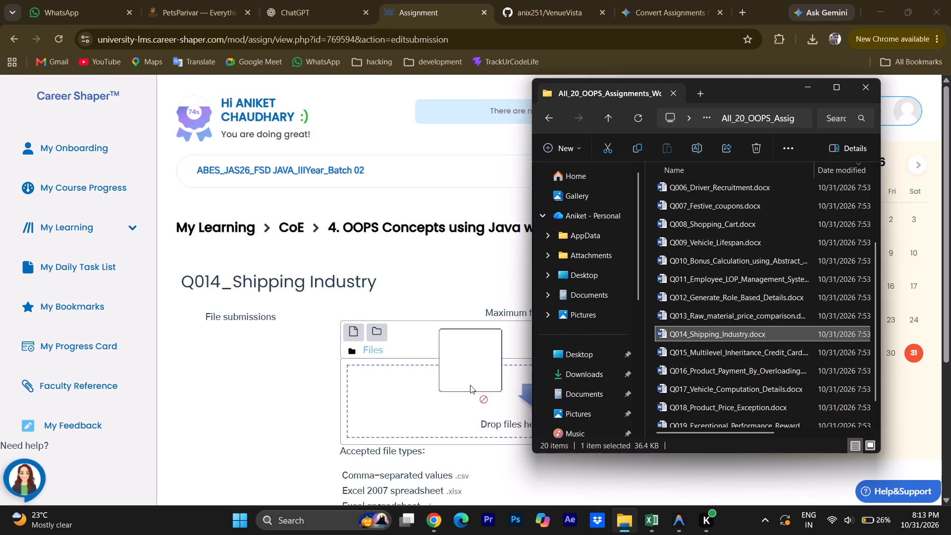
pyautogui.scroll(-3, 454, 409)
pyautogui.click(358, 410)
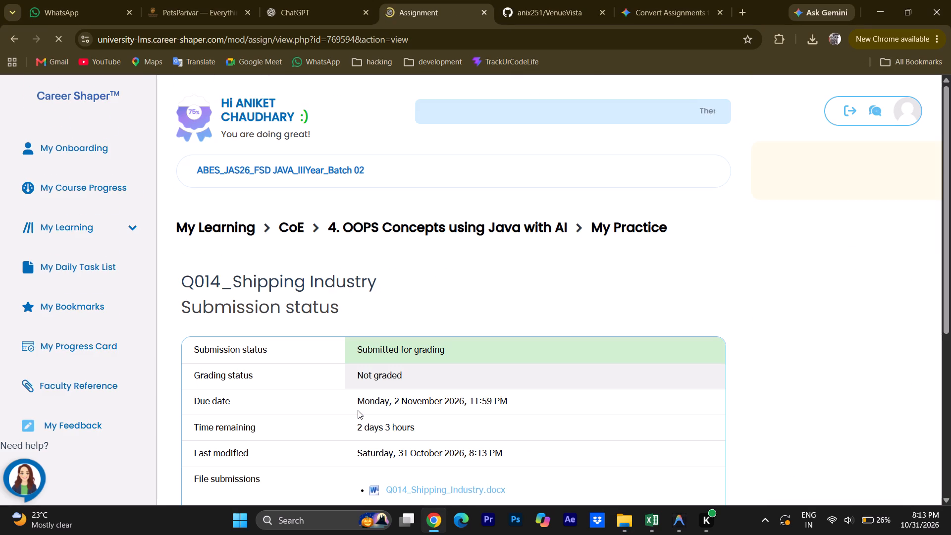
# Return from the Q014_Shipping Industry submission to the My Practice assignment list.
pyautogui.click(14, 43)
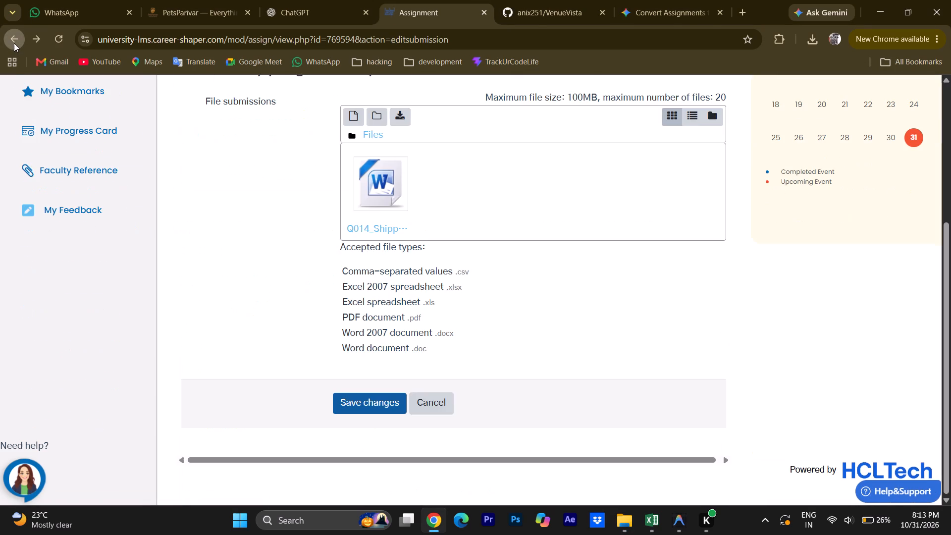
pyautogui.click(14, 43)
pyautogui.click(14, 43)
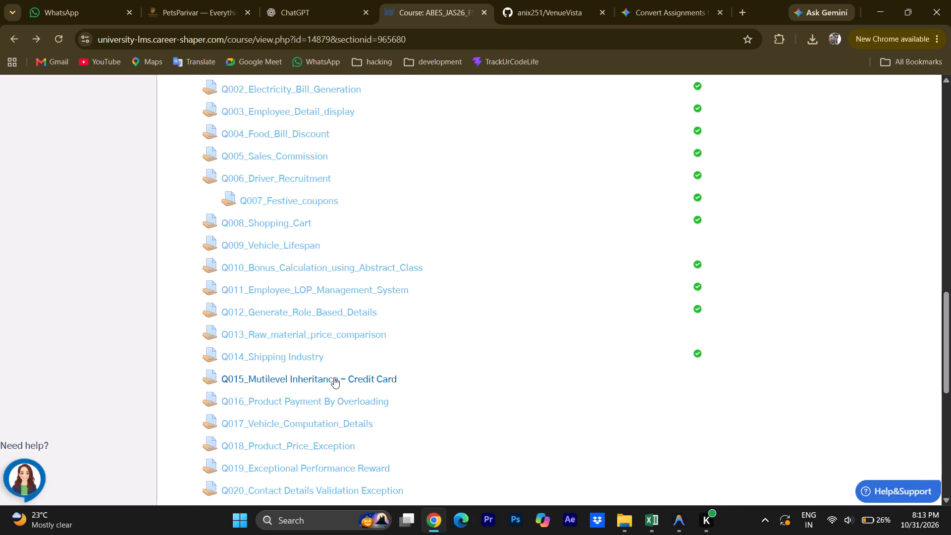
# Submit Q015_Multilevel_Inheritance_Credit_Card.docx from the assignments folder to the Q015_Mutilevel Inheritance – Credit Card assignment and save the submission.
pyautogui.click(334, 377)
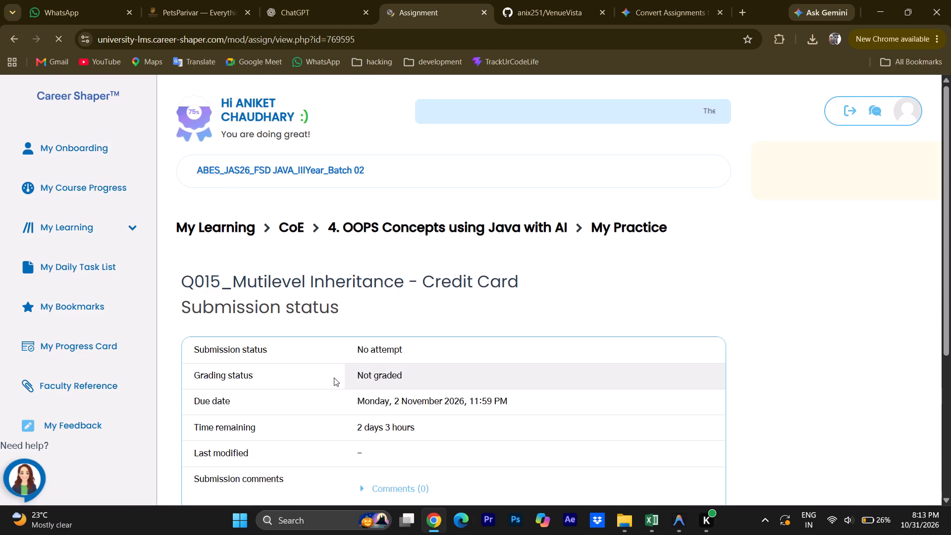
pyautogui.scroll(-3, 438, 398)
pyautogui.click(456, 328)
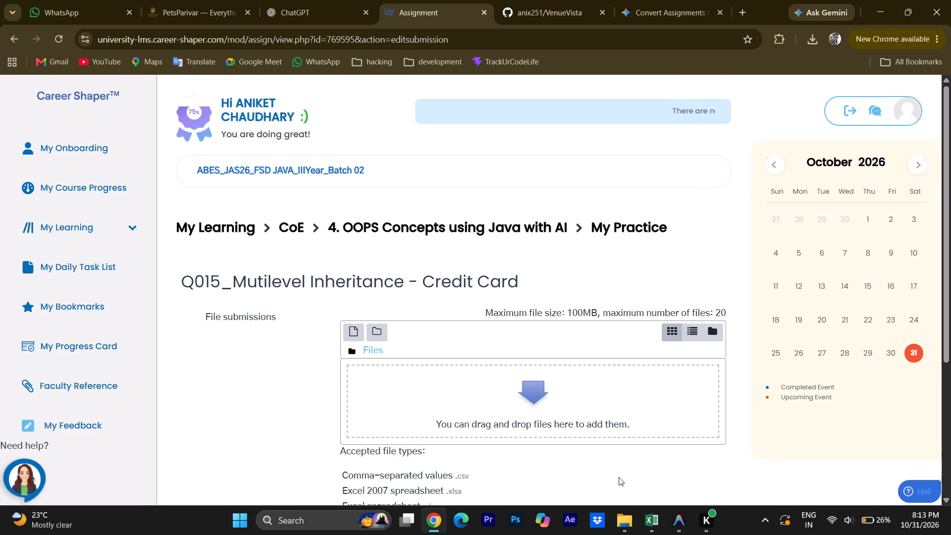
pyautogui.click(626, 529)
pyautogui.click(699, 357)
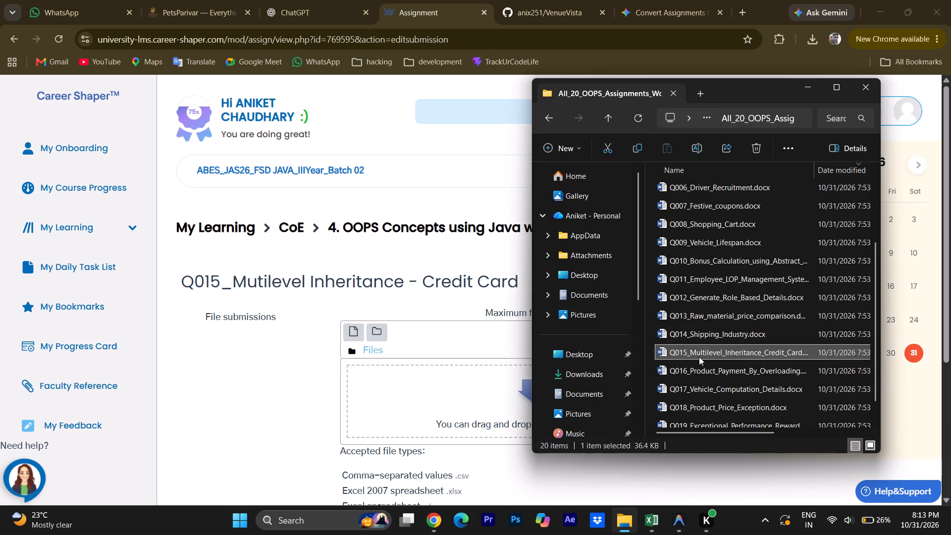
pyautogui.moveTo(683, 350); pyautogui.dragTo(472, 383)
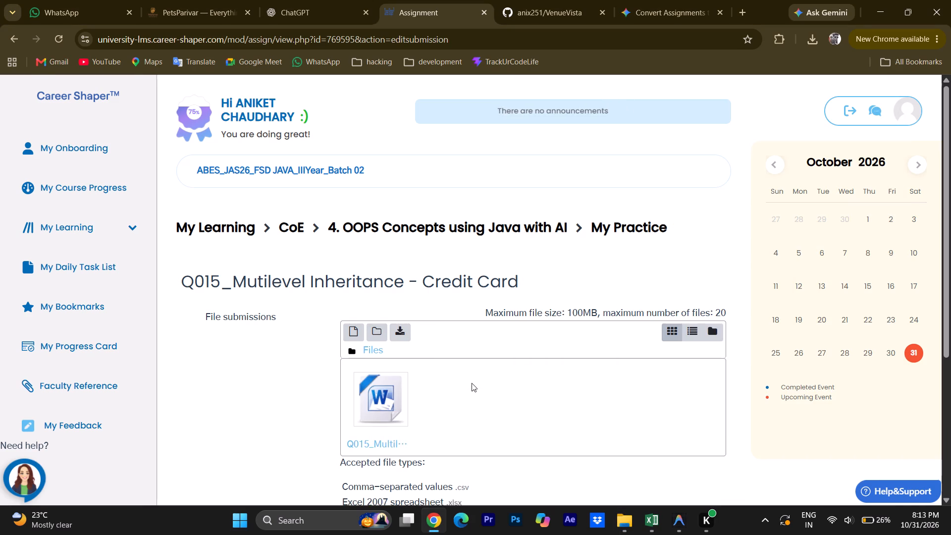
pyautogui.scroll(-3, 472, 383)
pyautogui.click(373, 398)
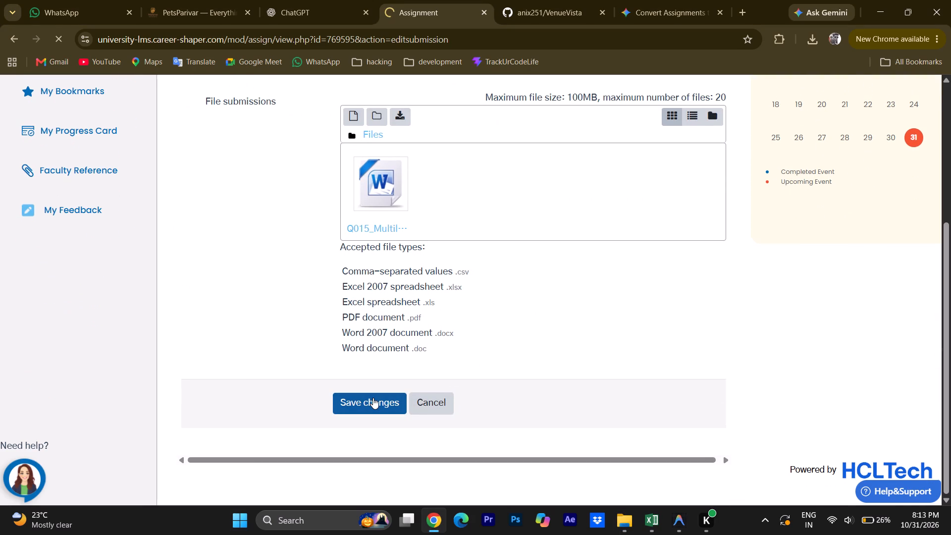
# Return from the Q015 submission to the My Practice list and check which assignments are still unsubmitted.
pyautogui.scroll(-4, 373, 398)
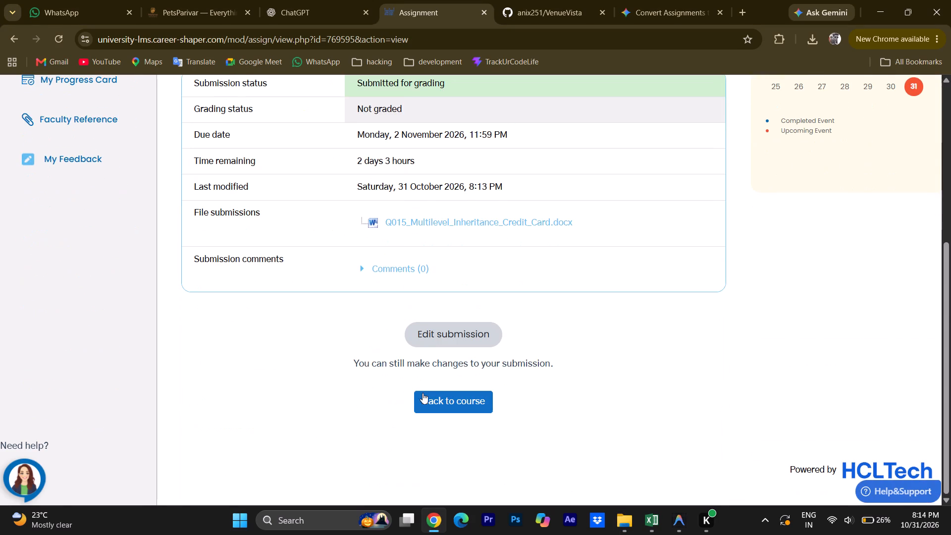
pyautogui.click(20, 41)
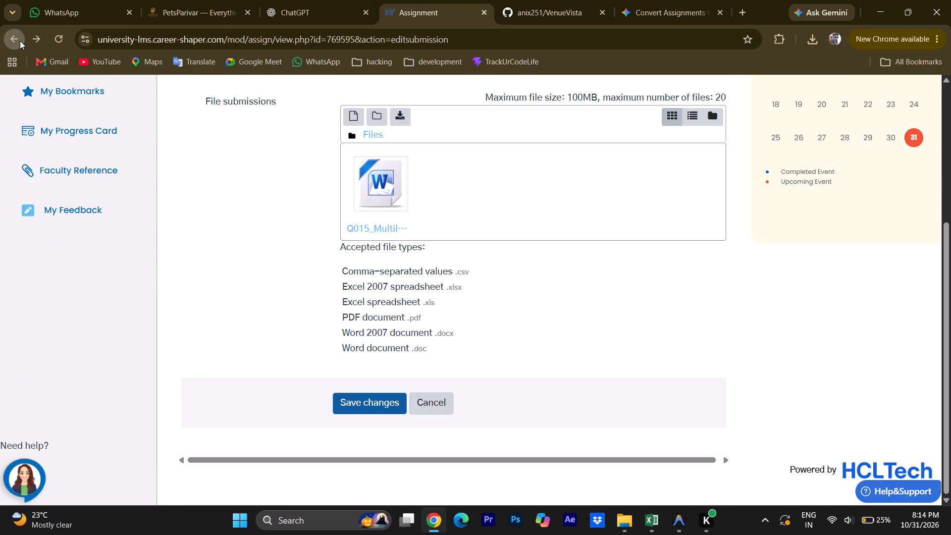
pyautogui.click(20, 41)
pyautogui.click(20, 41)
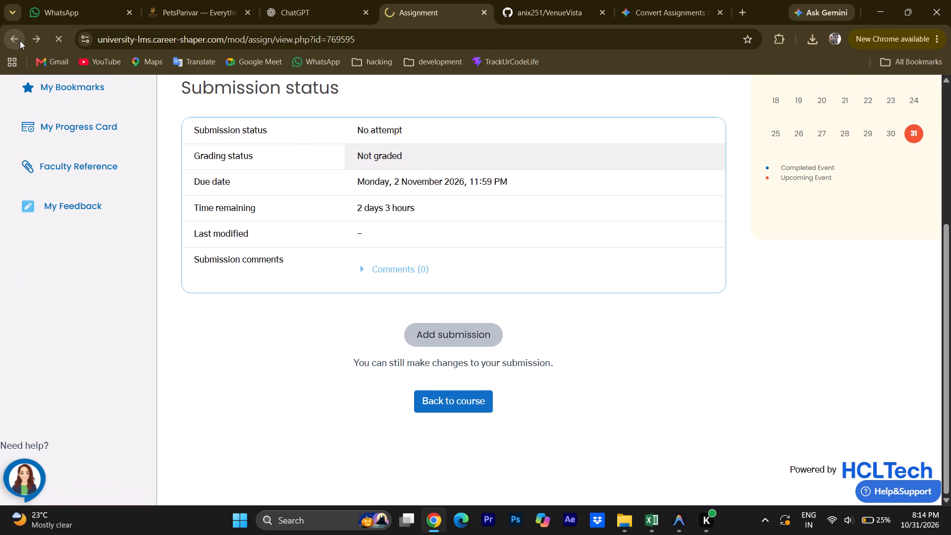
pyautogui.scroll(1, 337, 198)
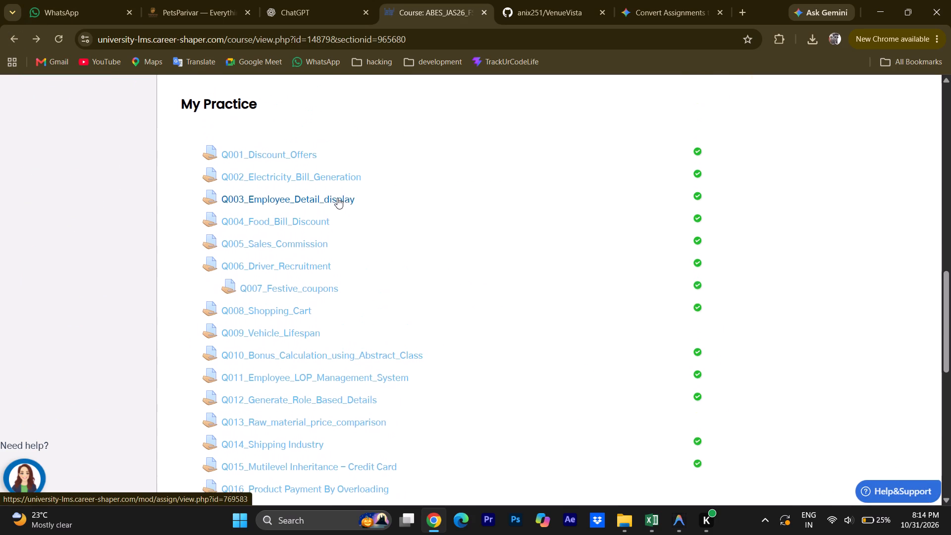
pyautogui.scroll(1, 337, 198)
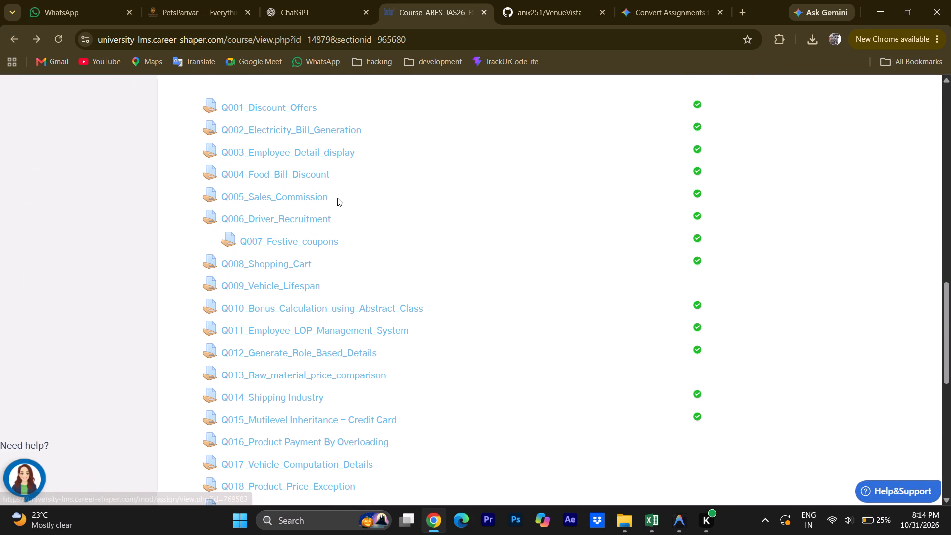
pyautogui.scroll(-2, 337, 198)
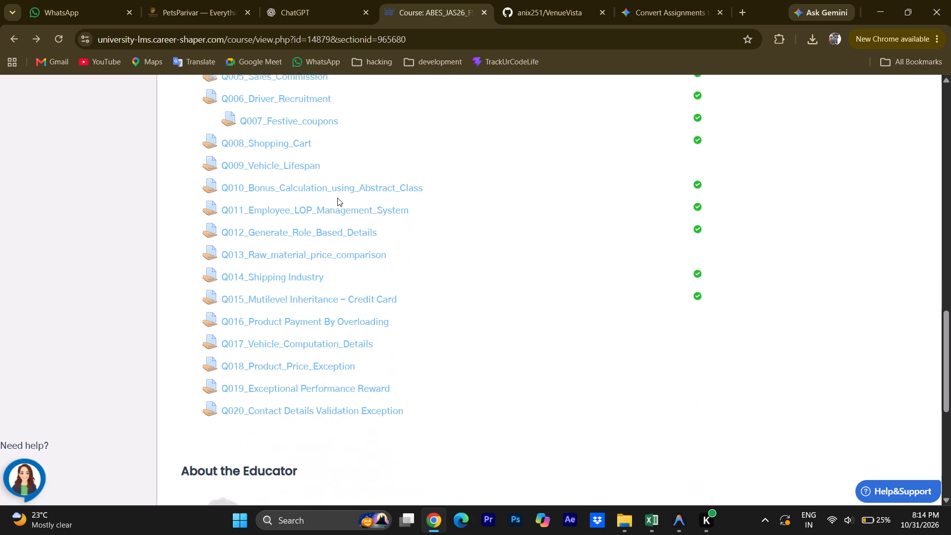
pyautogui.scroll(-1, 337, 198)
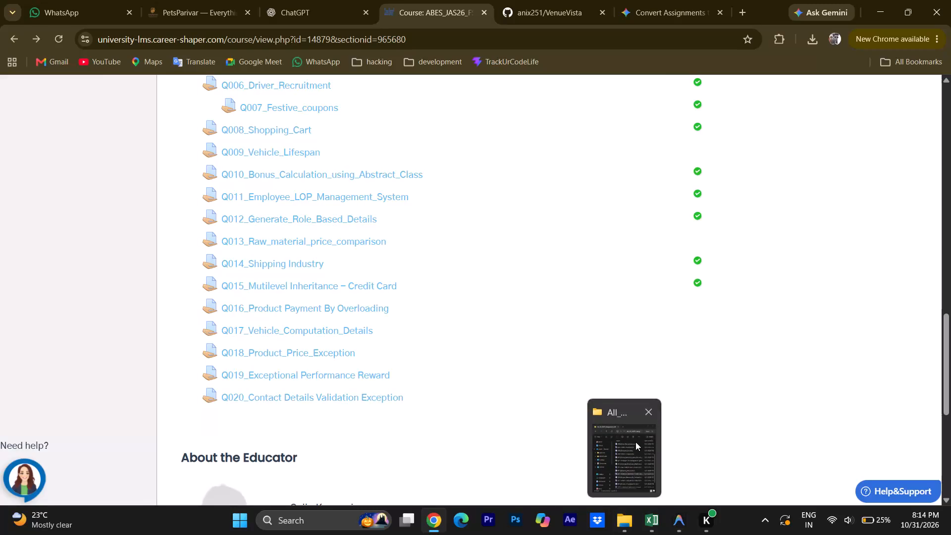
# Open Q016_Product_Payment_By_Overloading.docx from the assignments folder in Word and enable editing.
pyautogui.click(635, 442)
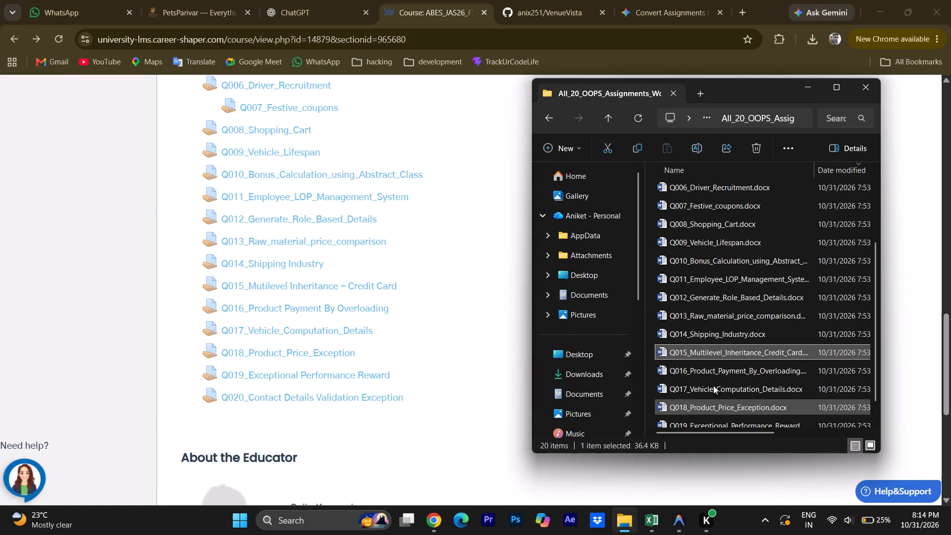
pyautogui.click(709, 373)
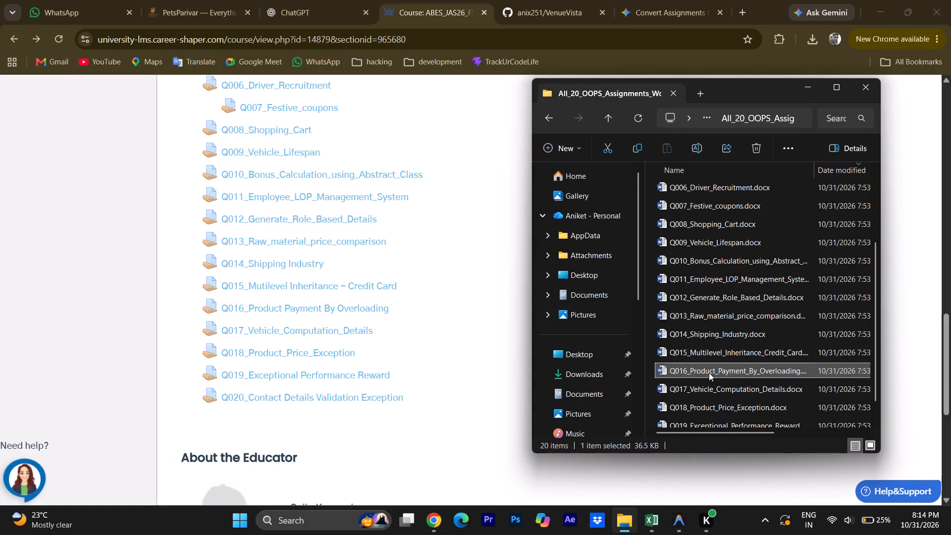
pyautogui.scroll(-3, 703, 360)
pyautogui.doubleClick(699, 349)
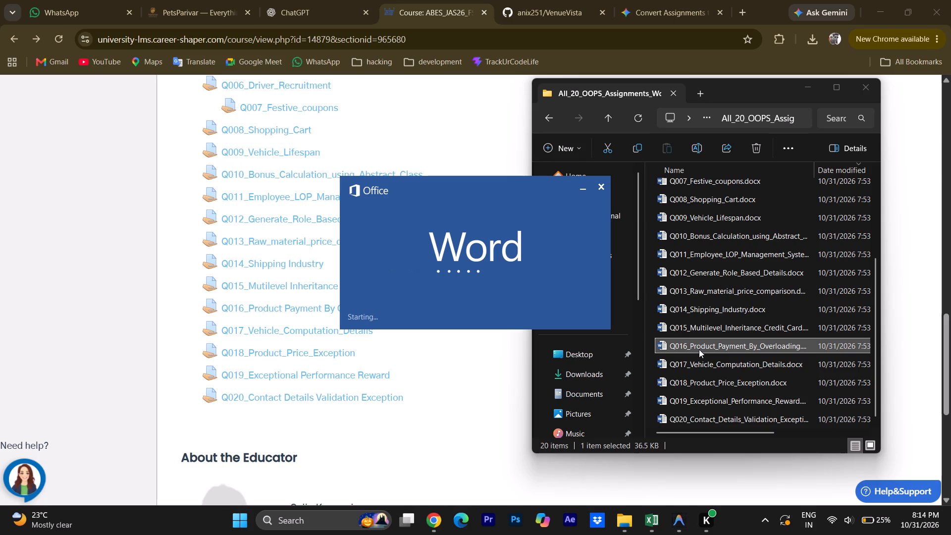
pyautogui.click(524, 26)
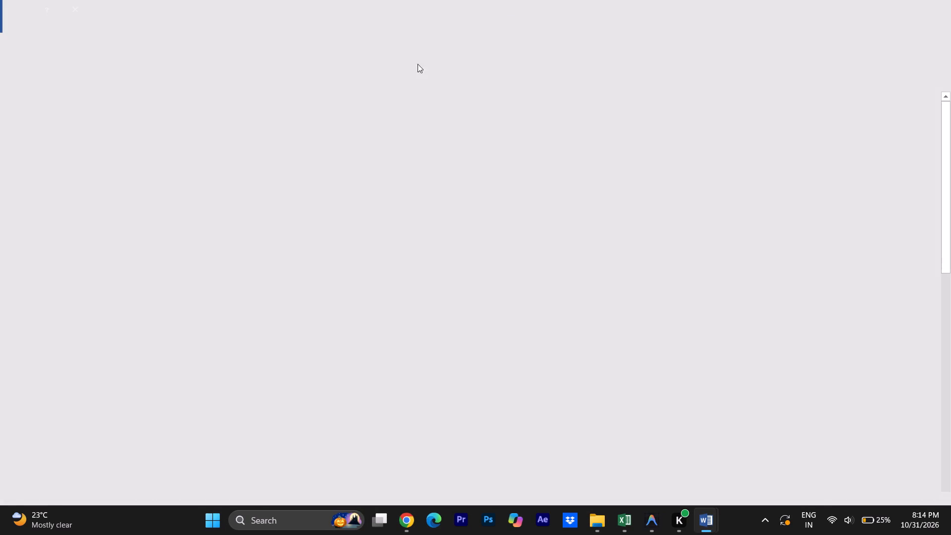
# Dismiss the Office activation wizard and delete the Course and Status lines beneath the Q016 heading.
pyautogui.moveTo(408, 227); pyautogui.dragTo(301, 202)
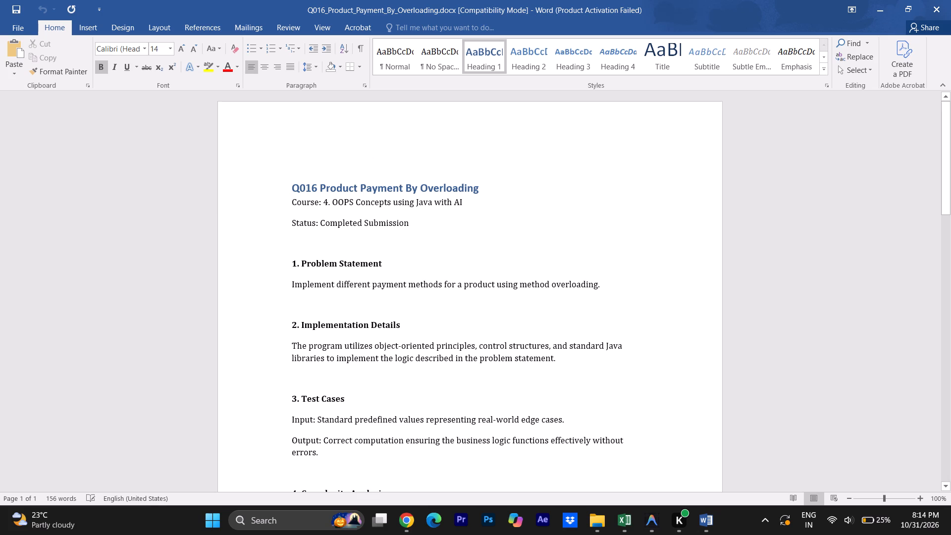
pyautogui.moveTo(301, 202); pyautogui.dragTo(297, 201)
pyautogui.click(589, 381)
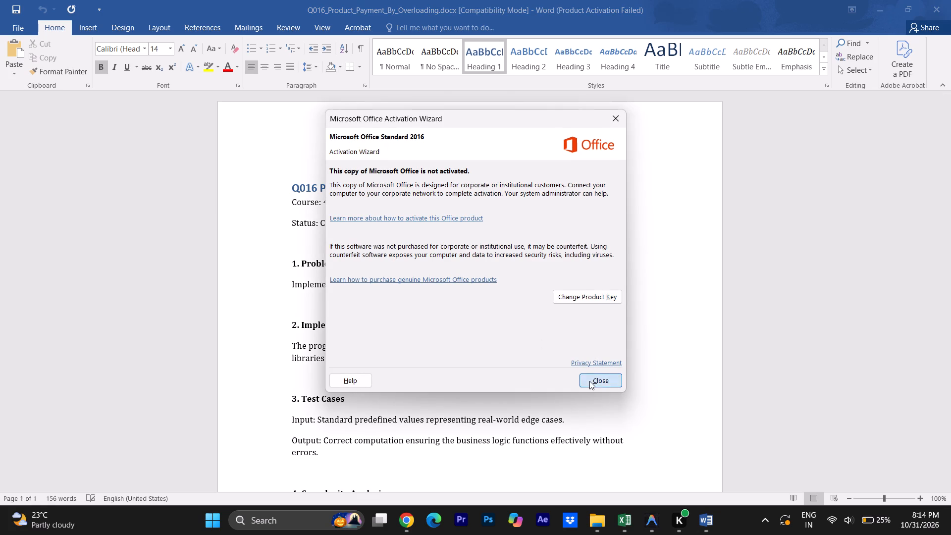
pyautogui.moveTo(415, 222); pyautogui.dragTo(307, 208)
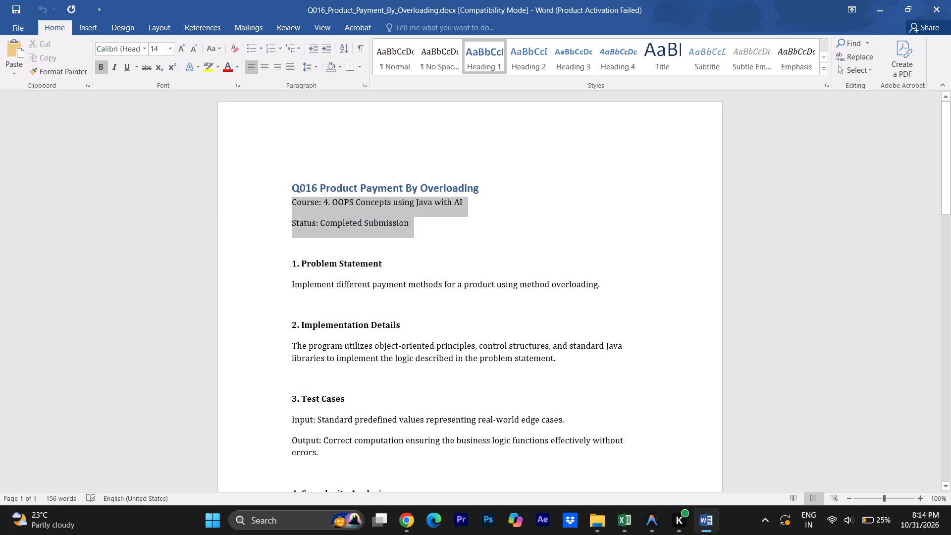
pyautogui.moveTo(307, 208); pyautogui.dragTo(291, 205)
pyautogui.press('BackSpace')
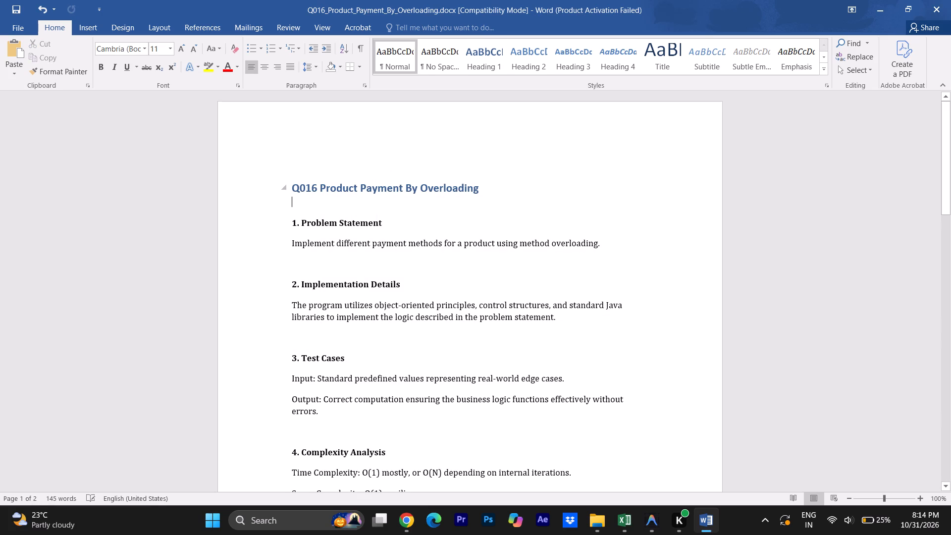
# Format the Q016 Product Payment By Overloading heading as centred, 18 pt, Times New Roman and black, and save the document.
pyautogui.click(299, 187)
pyautogui.moveTo(484, 186); pyautogui.dragTo(359, 186)
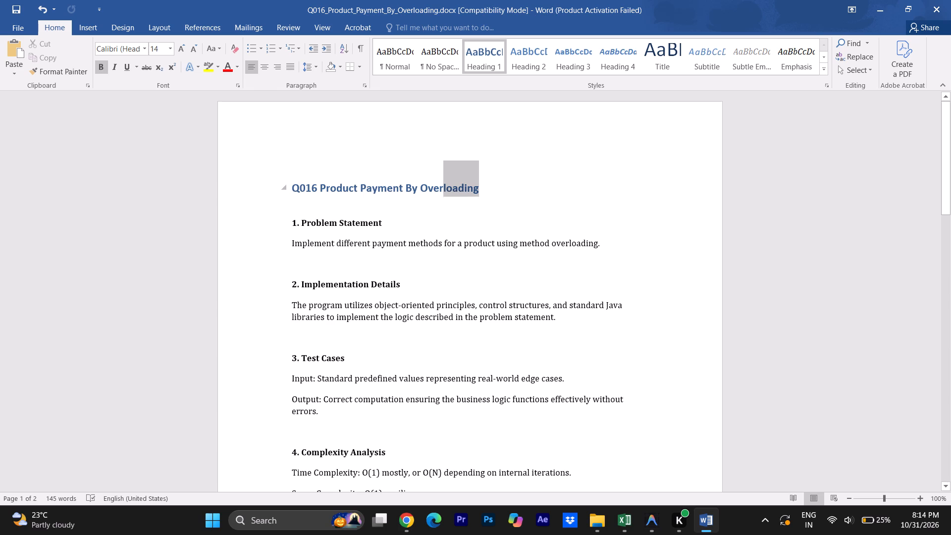
pyautogui.moveTo(359, 186); pyautogui.dragTo(291, 185)
pyautogui.click(268, 64)
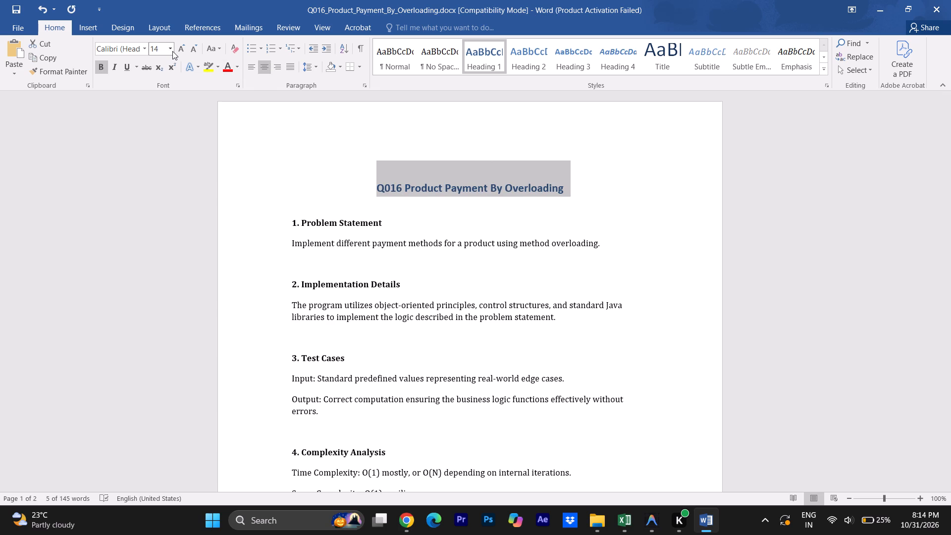
pyautogui.moveTo(172, 51); pyautogui.dragTo(154, 145)
pyautogui.click(154, 145)
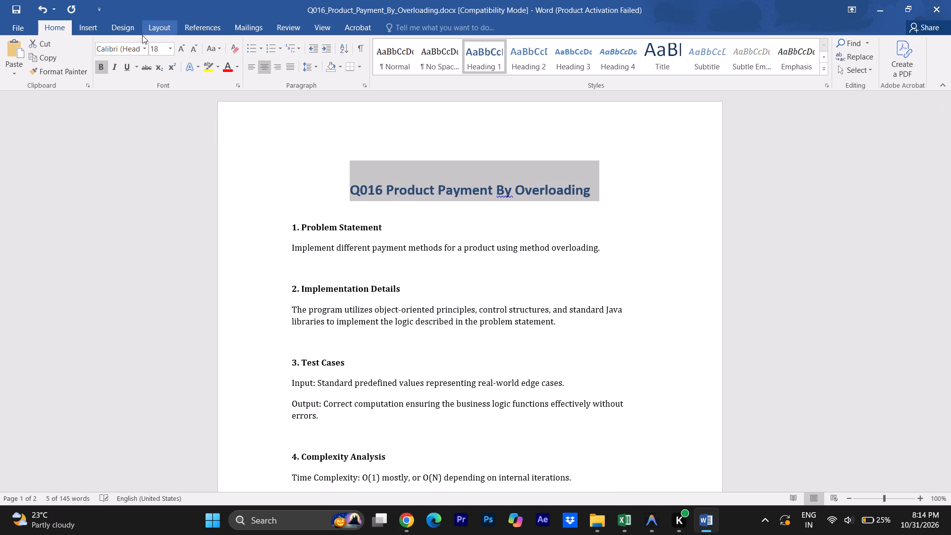
pyautogui.click(145, 46)
pyautogui.click(142, 148)
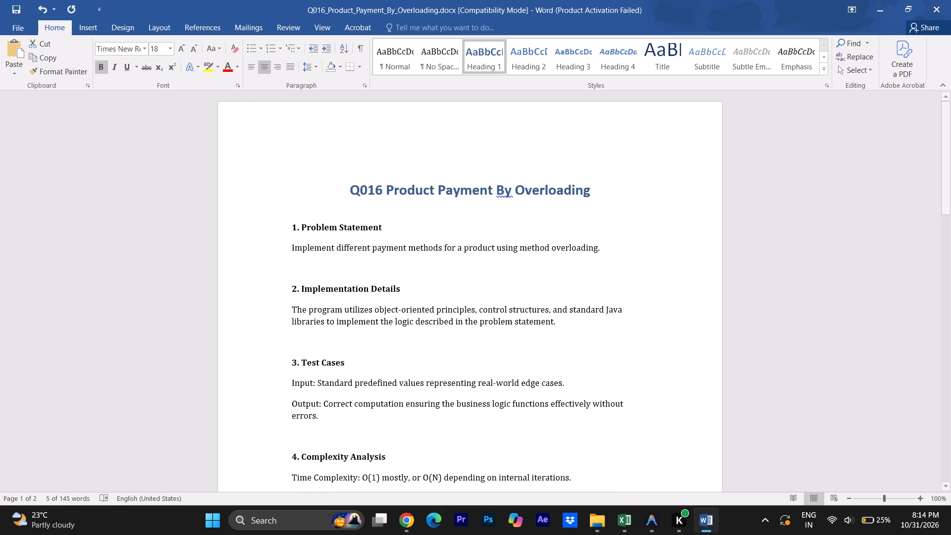
pyautogui.click(237, 71)
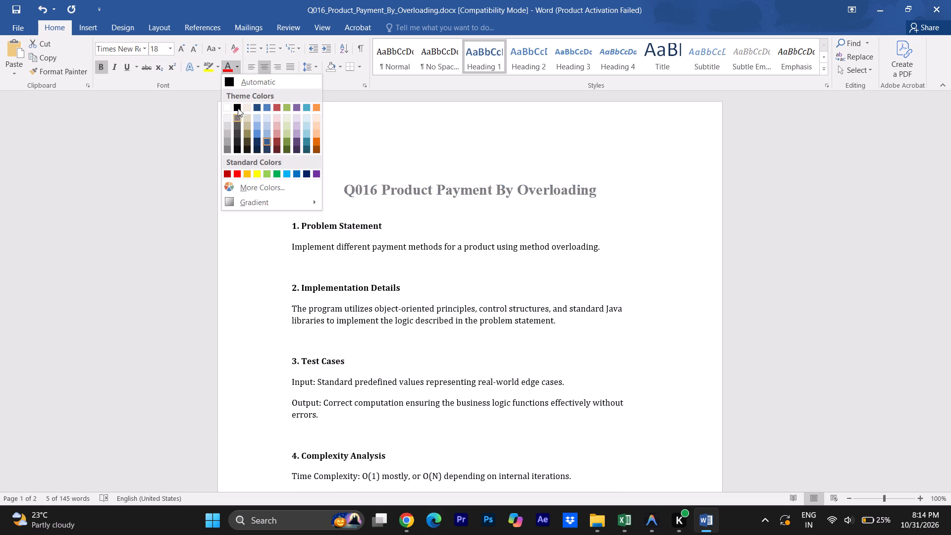
pyautogui.click(238, 106)
pyautogui.click(361, 228)
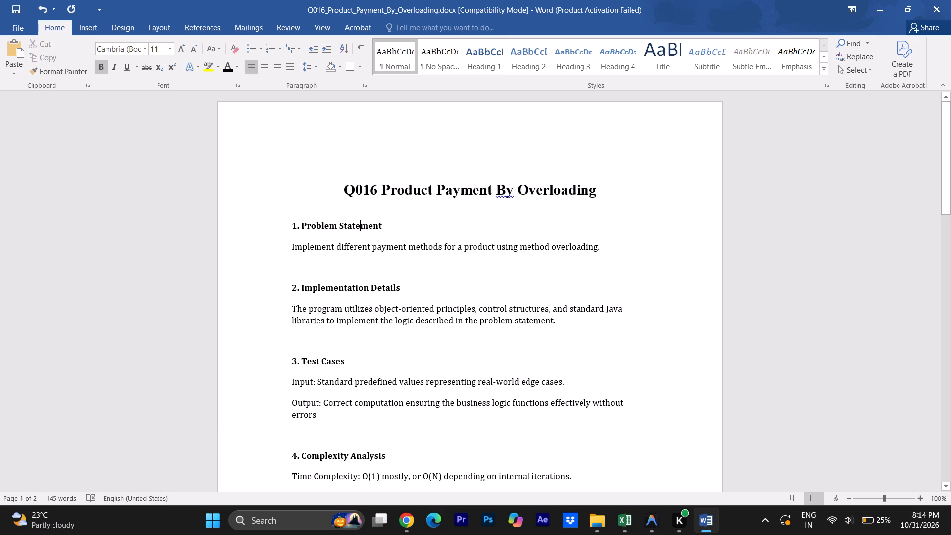
pyautogui.hotkey('ctrl', 's')
# Copy the formatted letter Q from the start of the Q016 heading.
pyautogui.moveTo(354, 189); pyautogui.dragTo(346, 189)
pyautogui.hotkey('ctrl', 'c')
pyautogui.click(402, 214)
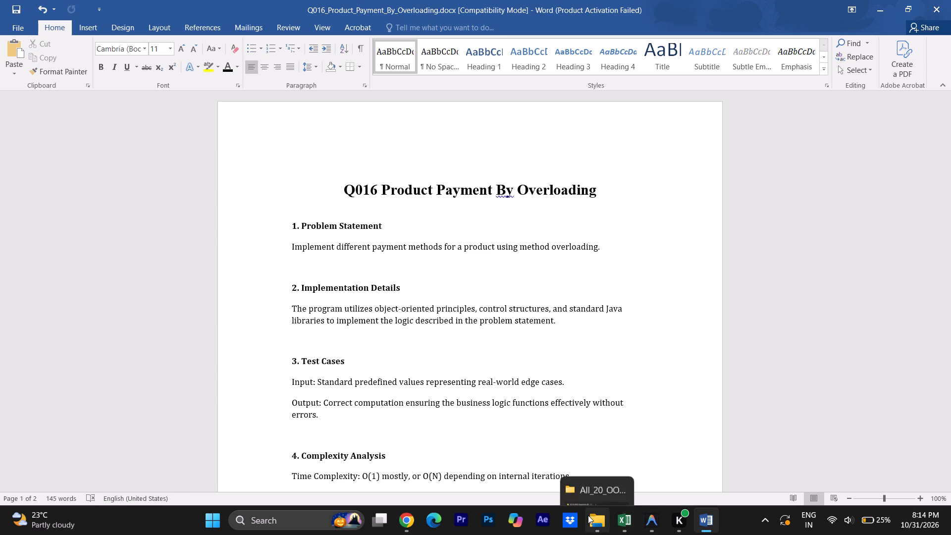
# Open Q017_Vehicle_Computation_Details.docx for editing and delete the Course and Status lines beneath its heading.
pyautogui.click(600, 475)
pyautogui.doubleClick(698, 365)
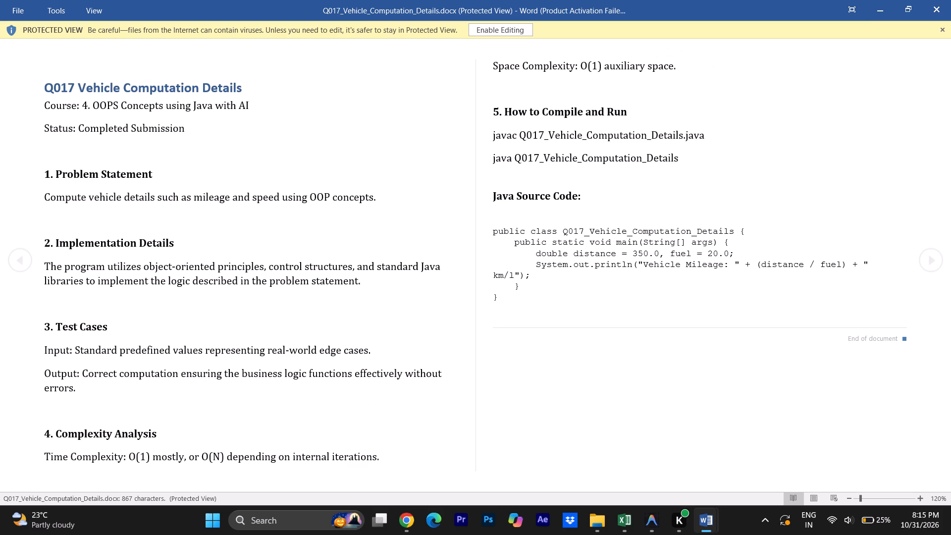
pyautogui.click(508, 27)
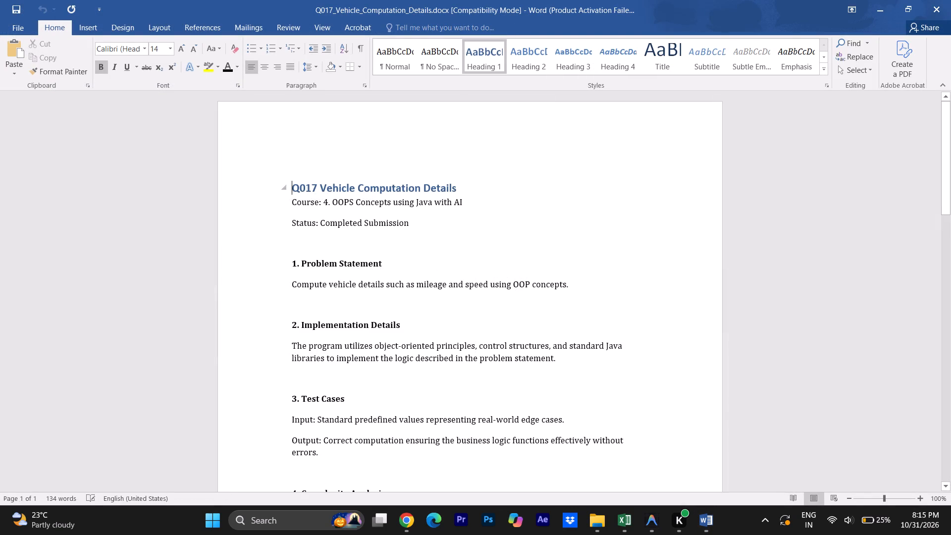
pyautogui.moveTo(412, 219); pyautogui.dragTo(303, 197)
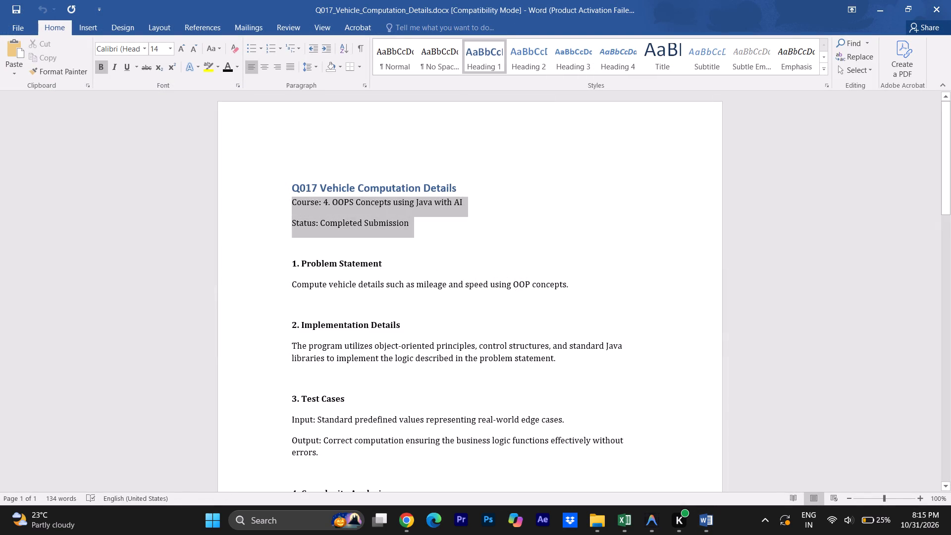
pyautogui.press('BackSpace')
# Replace the Q017 heading's initial Q with the copied one, then cut and re-paste "017 Vehicle Computation Details" after it with merged formatting.
pyautogui.moveTo(298, 190); pyautogui.dragTo(297, 190)
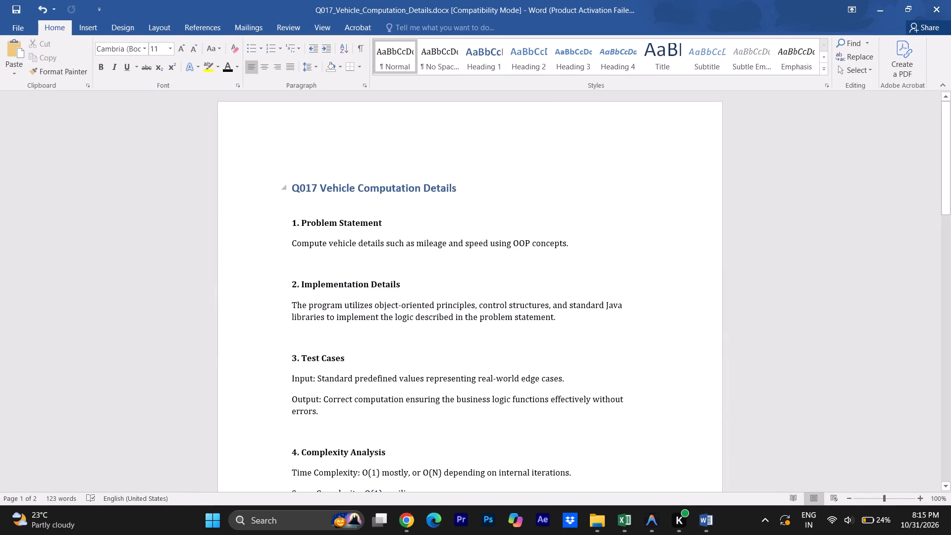
pyautogui.moveTo(297, 190); pyautogui.dragTo(292, 189)
pyautogui.hotkey('ctrl', 'v')
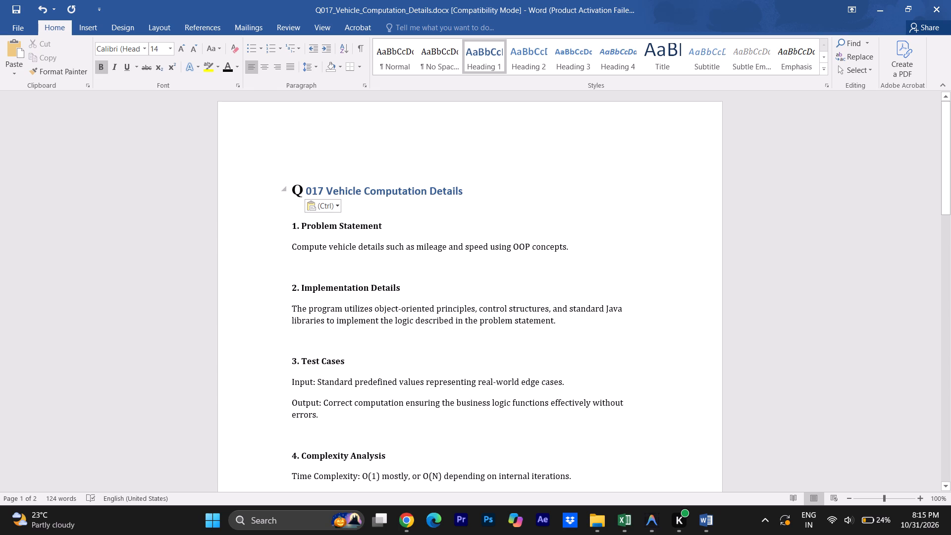
pyautogui.moveTo(466, 184); pyautogui.dragTo(320, 185)
pyautogui.hotkey('ctrl', 'x')
pyautogui.press('BackSpace')
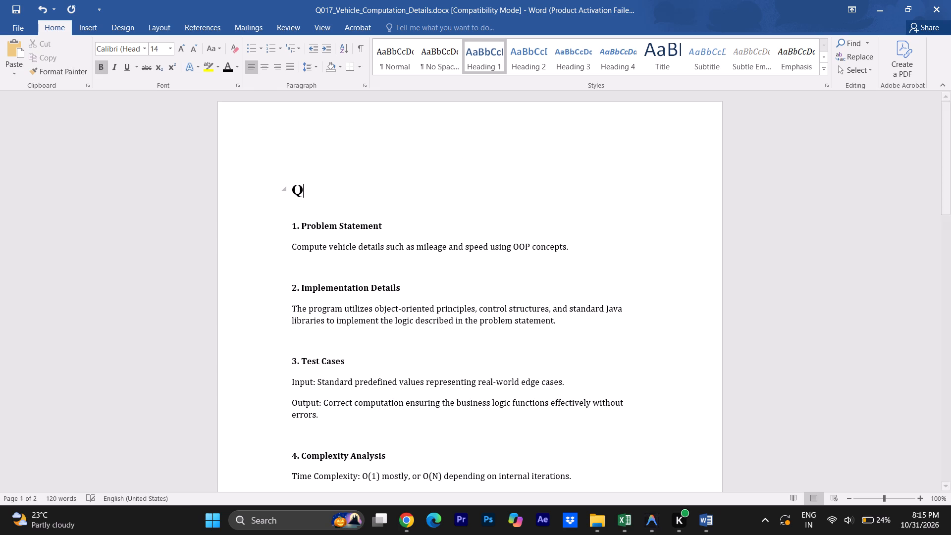
pyautogui.hotkey('ctrl', 'v')
pyautogui.click(493, 205)
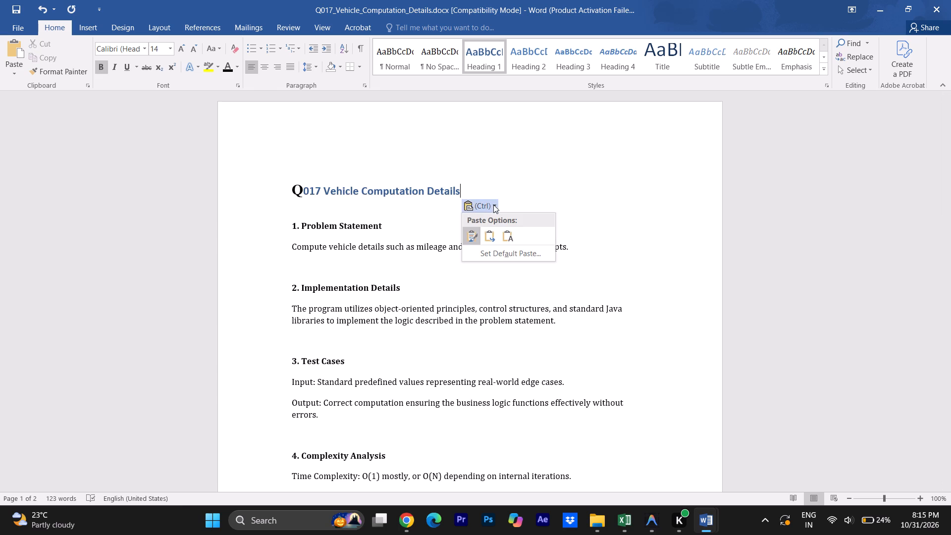
pyautogui.click(494, 237)
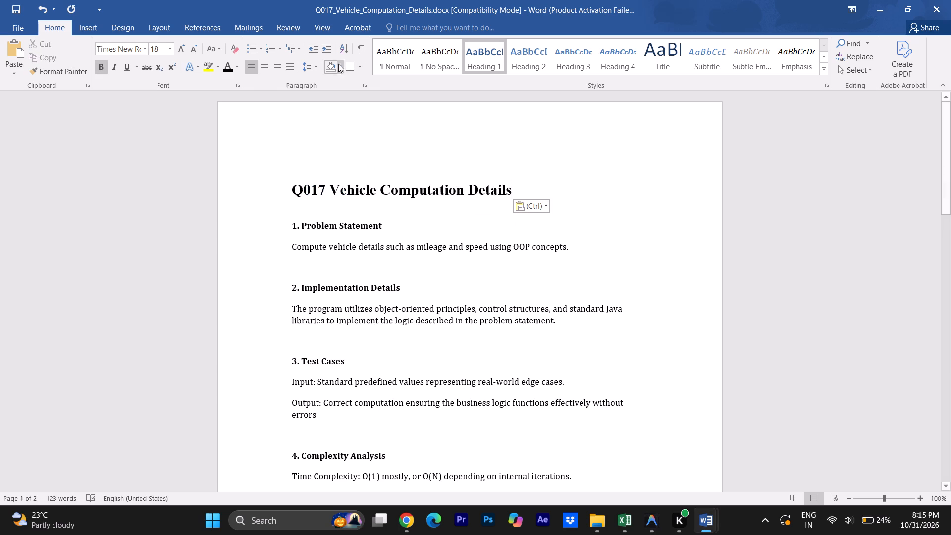
# Centre the Q017 Vehicle Computation Details heading and save the document.
pyautogui.click(270, 63)
pyautogui.click(466, 257)
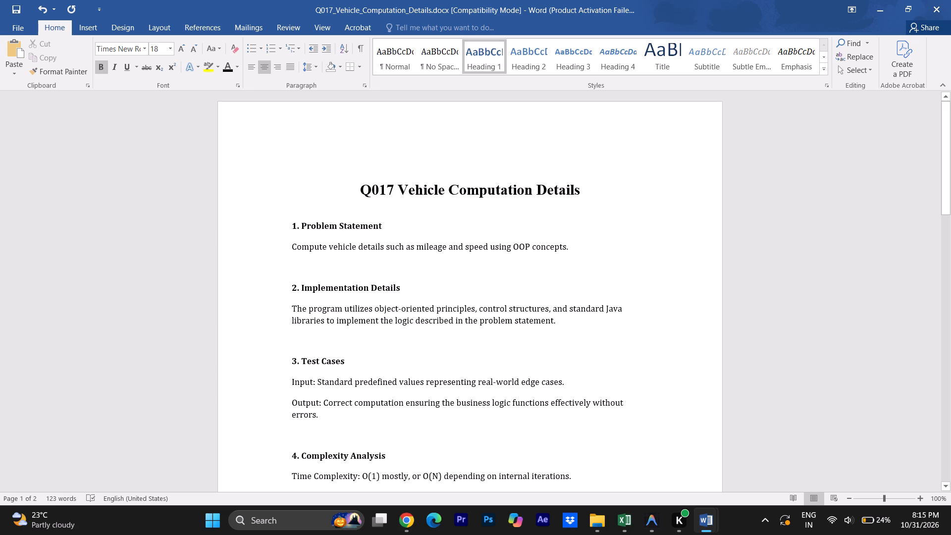
pyautogui.hotkey('ctrl', 's')
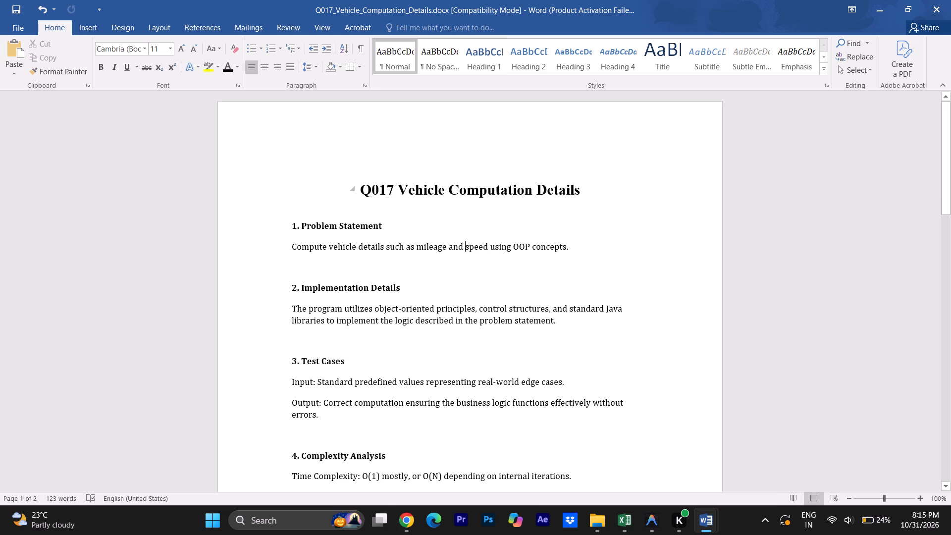
# Copy the formatted letter Q from the start of the Q017 heading.
pyautogui.moveTo(369, 189); pyautogui.dragTo(364, 189)
pyautogui.hotkey('ctrl', 'c')
pyautogui.keyDown('ctrl'); pyautogui.click(364, 189); pyautogui.keyUp('ctrl')
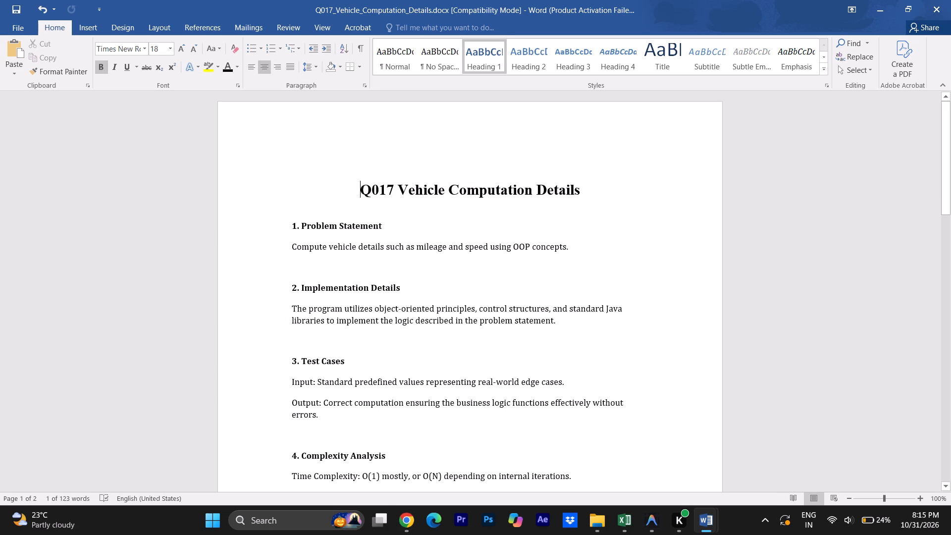
pyautogui.click(434, 252)
pyautogui.click(434, 252)
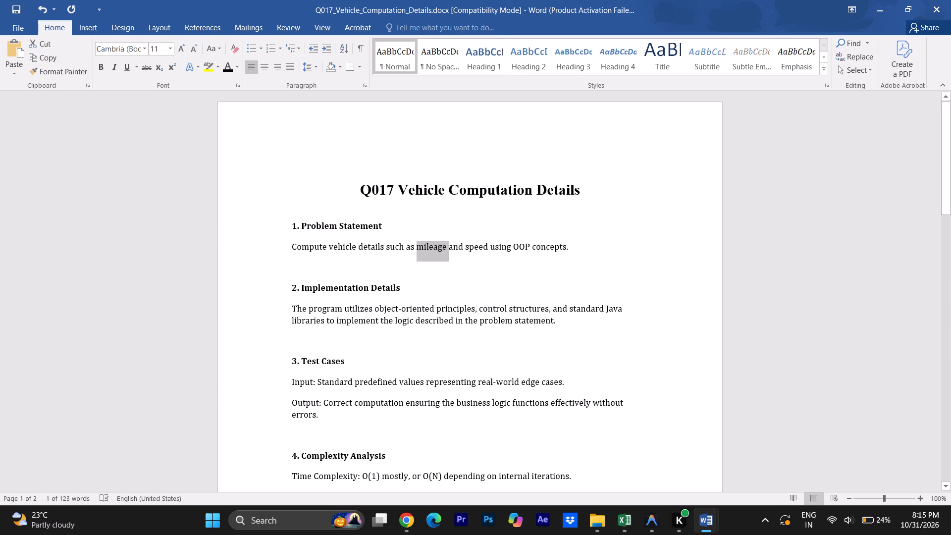
pyautogui.moveTo(370, 193); pyautogui.dragTo(366, 193)
pyautogui.hotkey('ctrl', 'c')
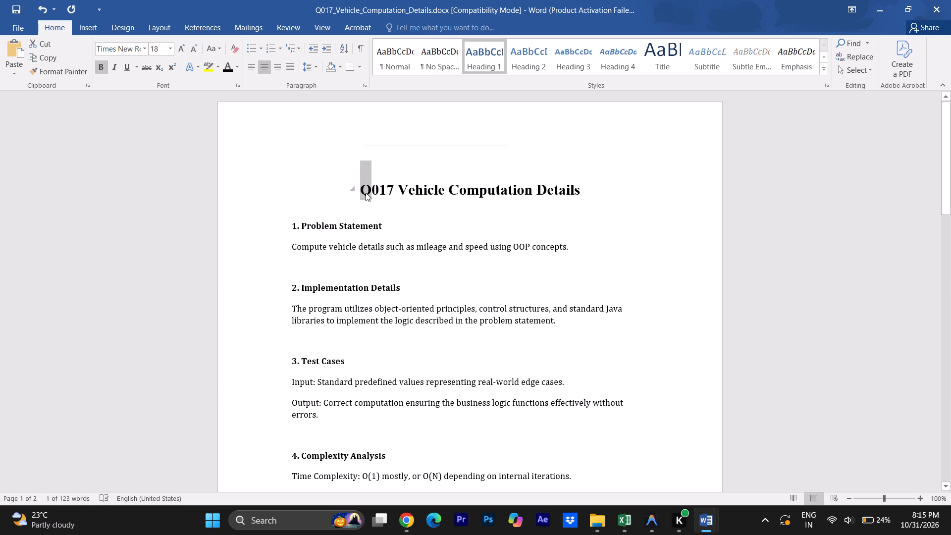
pyautogui.click(438, 267)
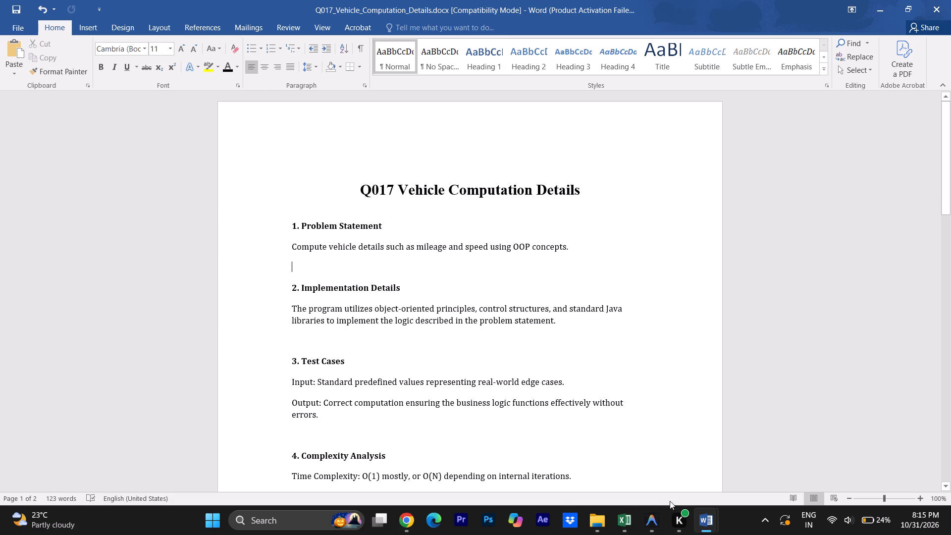
# Open Q018_Product_Price_Exception.docx for editing and delete the Course and Status lines beneath its heading.
pyautogui.click(602, 526)
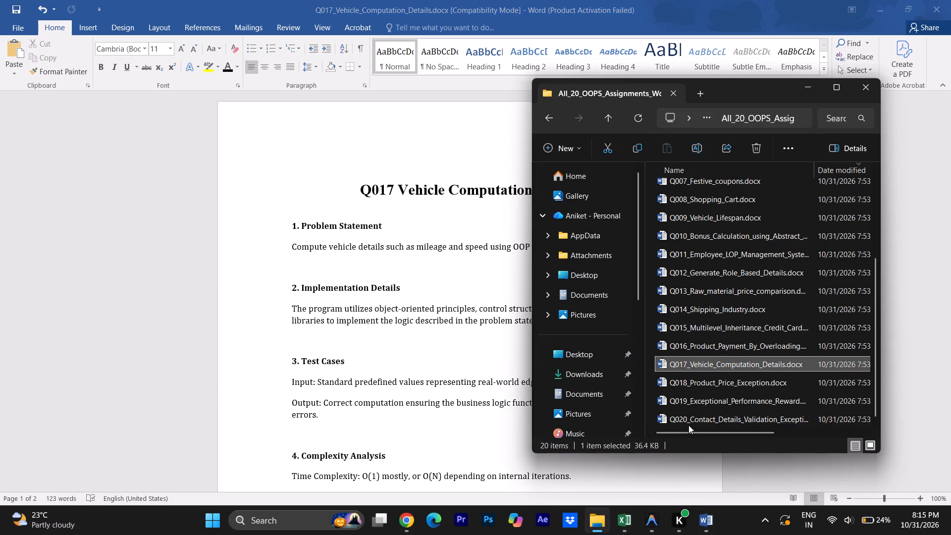
pyautogui.doubleClick(682, 382)
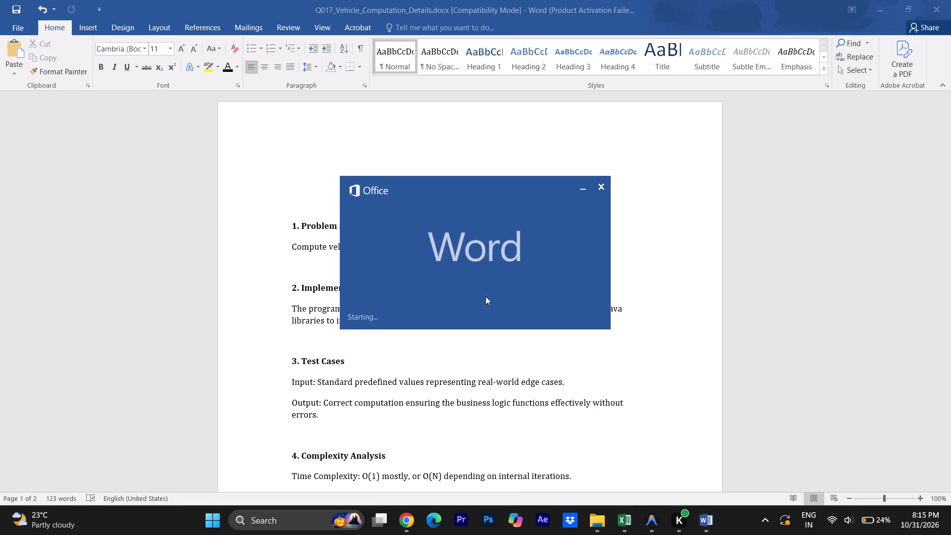
pyautogui.click(517, 25)
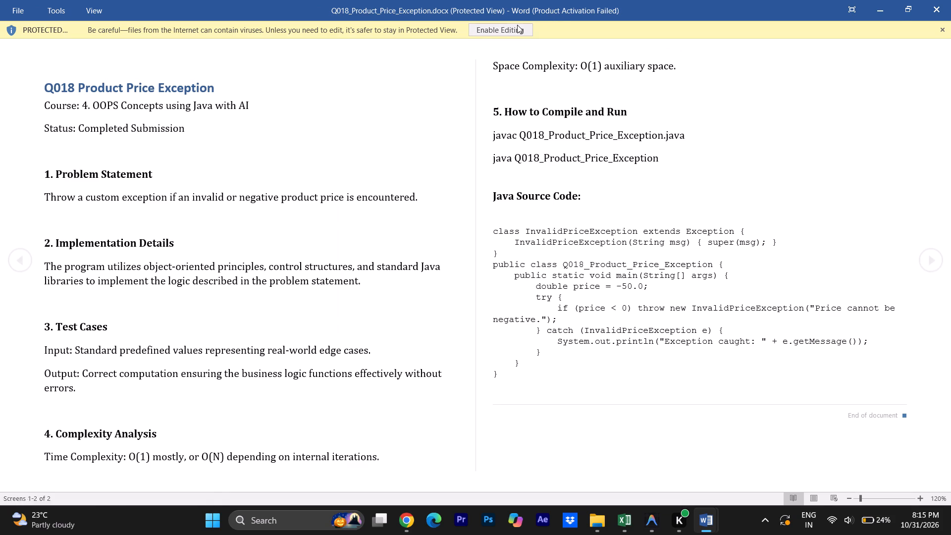
pyautogui.moveTo(414, 222); pyautogui.dragTo(300, 198)
pyautogui.press('BackSpace')
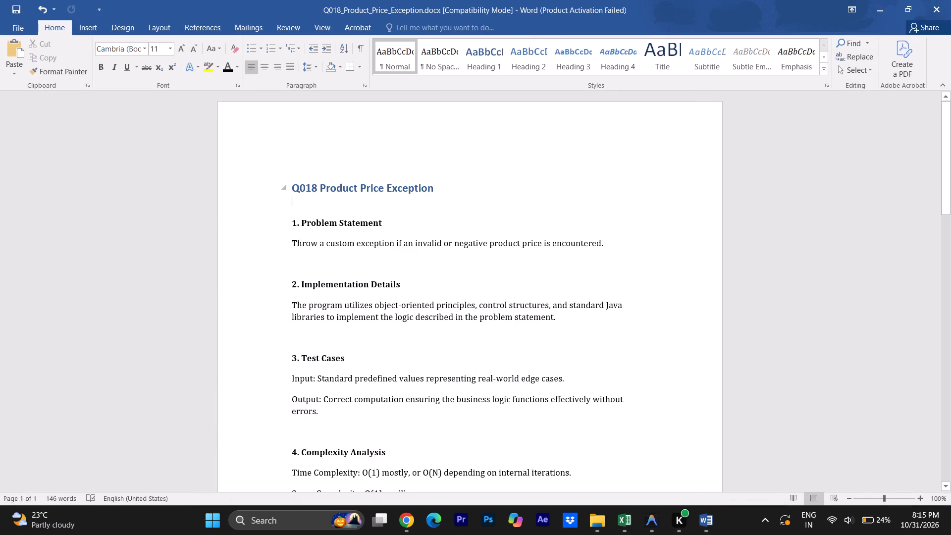
# Replace the Q018 heading's initial Q with the copied one, then cut and re-paste "018 Product Price Exception" directly after it with merged formatting.
pyautogui.moveTo(299, 190); pyautogui.dragTo(294, 189)
pyautogui.hotkey('ctrl', 'v')
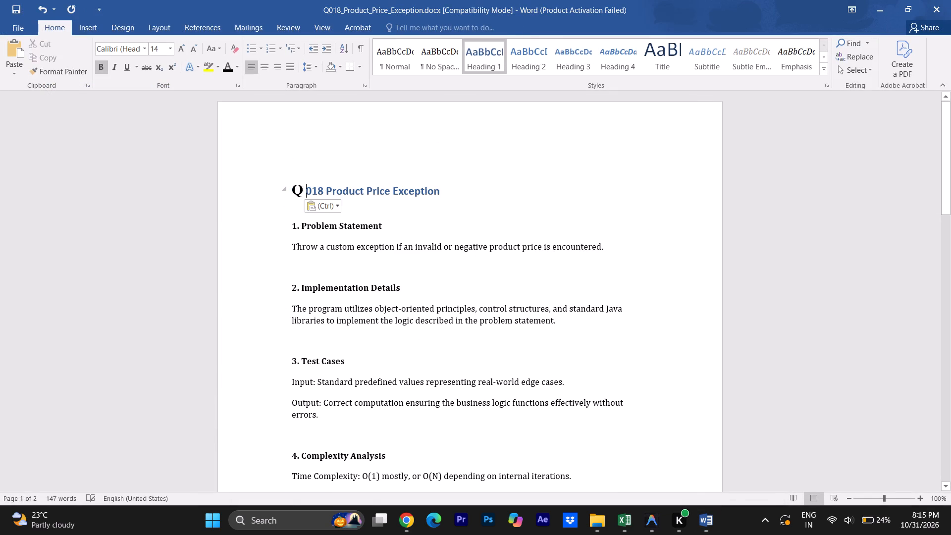
pyautogui.moveTo(442, 195); pyautogui.dragTo(327, 191)
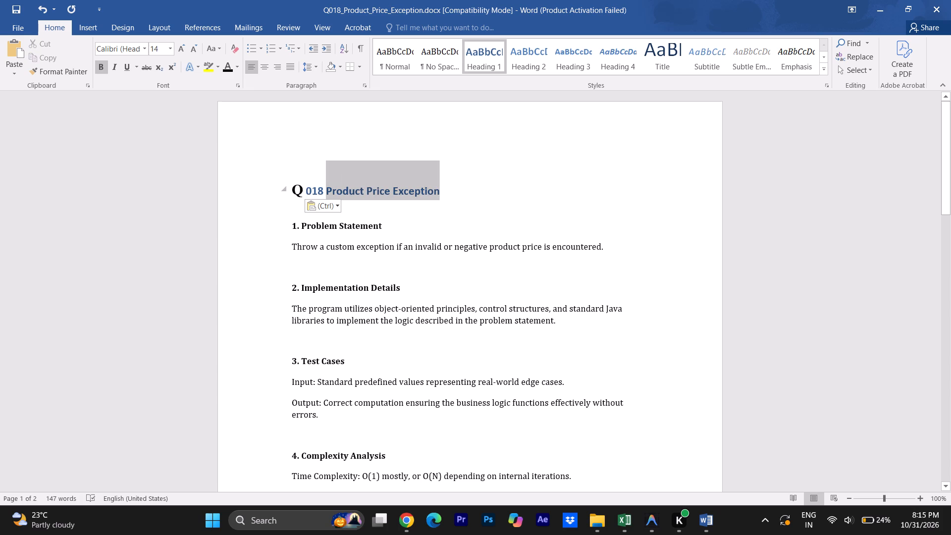
pyautogui.moveTo(327, 191); pyautogui.dragTo(314, 191)
pyautogui.hotkey('ctrl', 'x')
pyautogui.press('BackSpace')
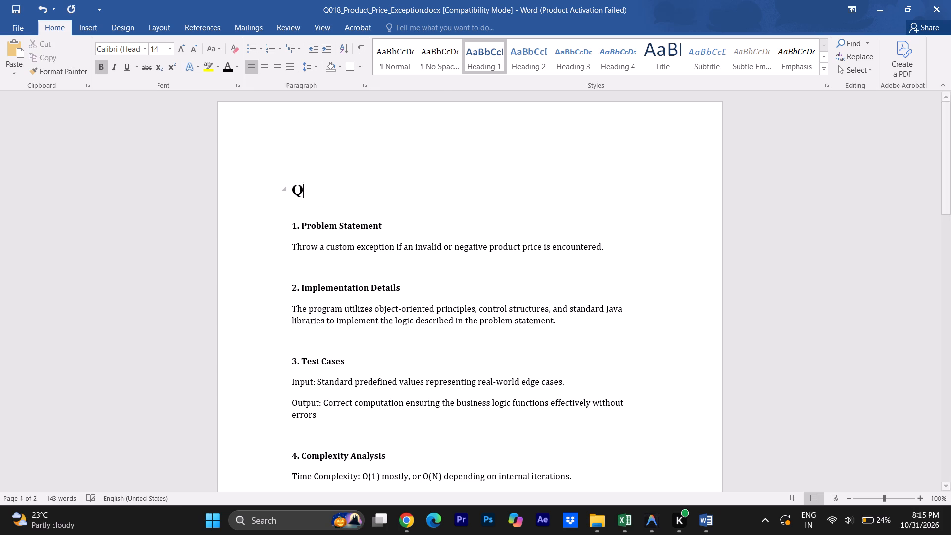
pyautogui.hotkey('ctrl', 'v')
pyautogui.click(471, 206)
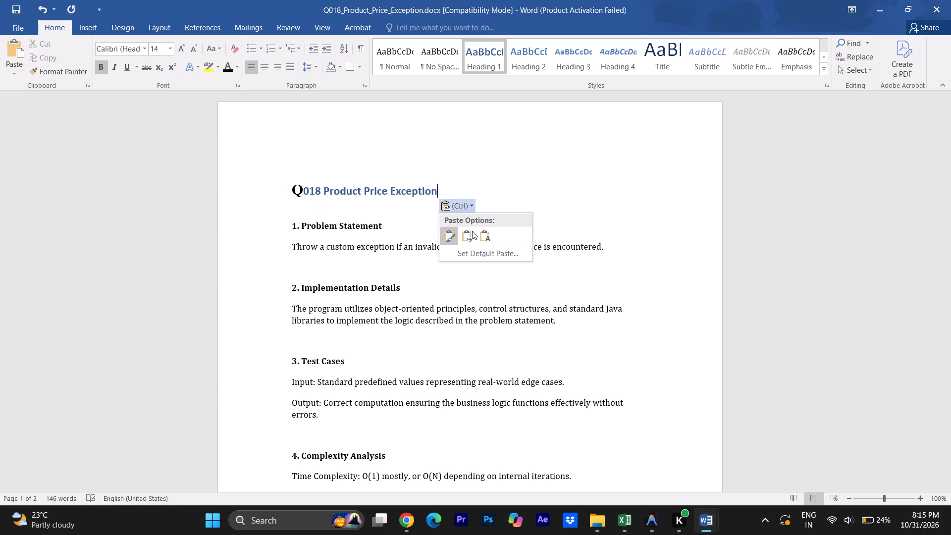
pyautogui.click(471, 238)
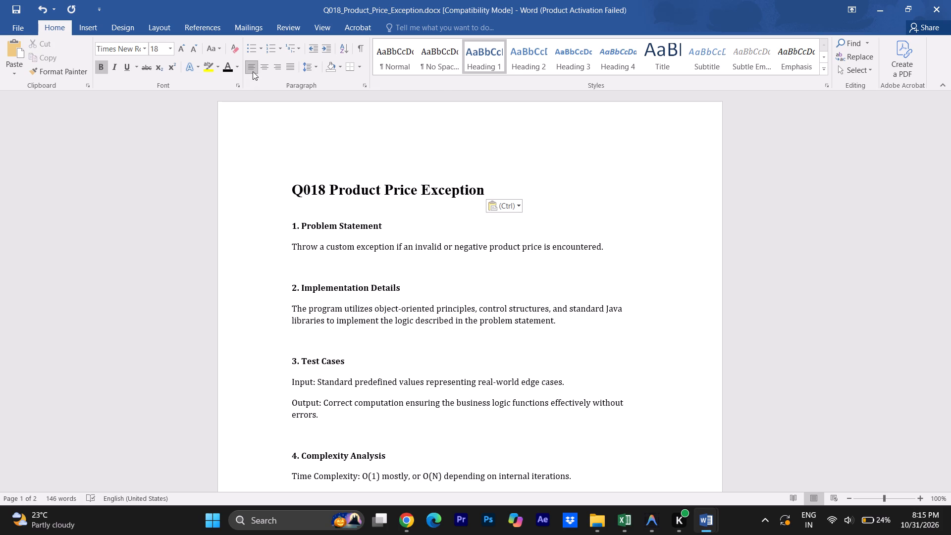
# Centre the Q018 Product Price Exception heading and save the document.
pyautogui.click(265, 70)
pyautogui.click(381, 206)
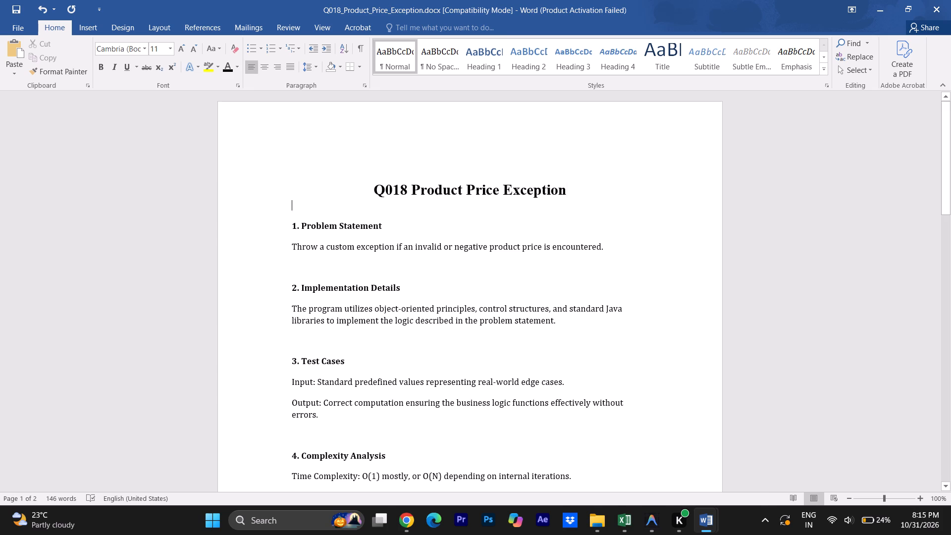
pyautogui.hotkey('ctrl', 's')
# Copy the formatted letter Q from the start of the Q018 heading.
pyautogui.moveTo(386, 192); pyautogui.dragTo(378, 192)
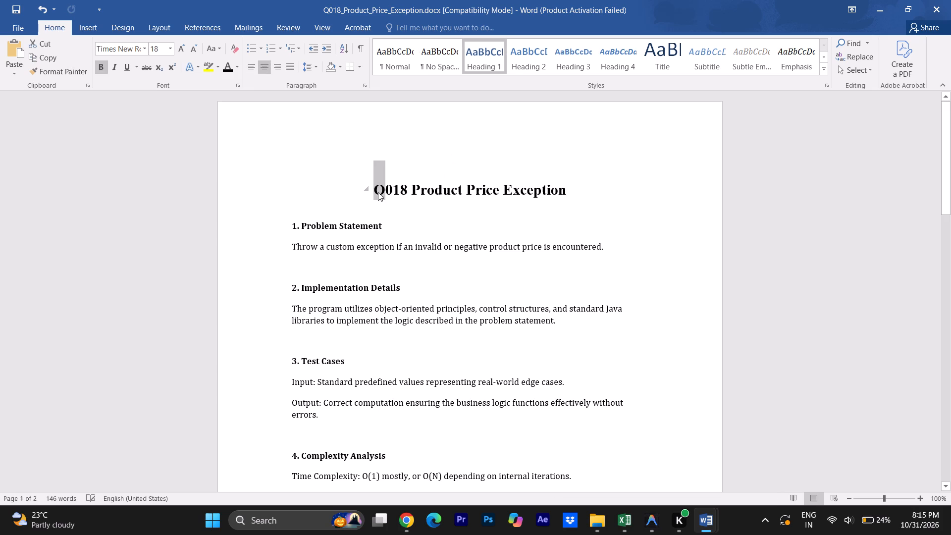
pyautogui.hotkey('ctrl', 'c')
pyautogui.click(443, 232)
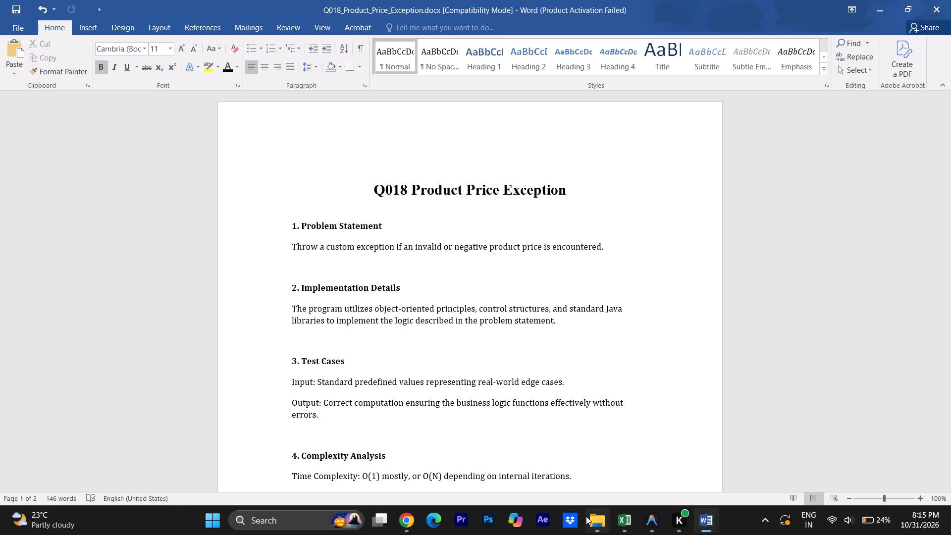
# Open Q019_Exceptional_Performance_Reward.docx for editing and delete the Course and Status lines beneath its heading.
pyautogui.click(586, 516)
pyautogui.doubleClick(671, 403)
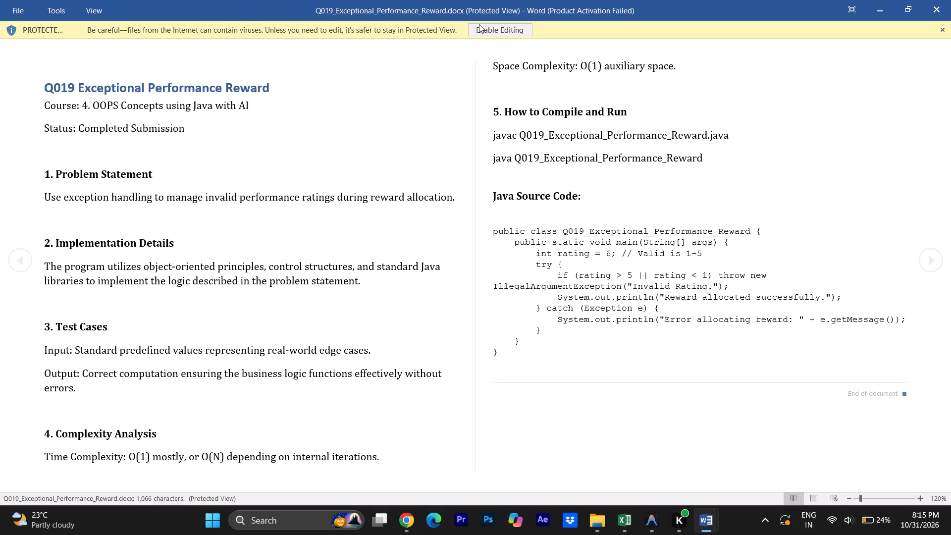
pyautogui.click(480, 26)
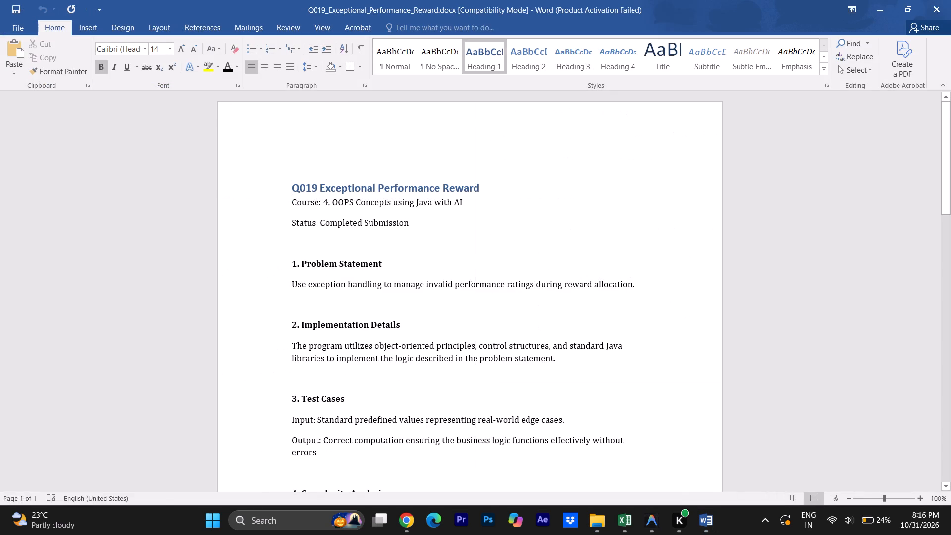
pyautogui.moveTo(417, 222); pyautogui.dragTo(303, 201)
pyautogui.press('BackSpace')
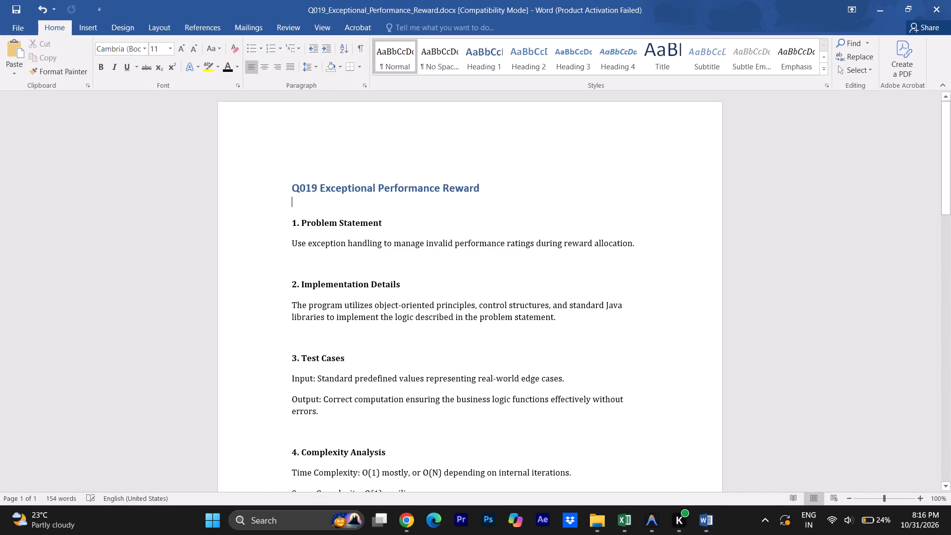
# Replace the Q019 heading's initial Q with the copied one, then cut and re-paste "019 Exceptional Performance Reward" directly after it with merged formatting.
pyautogui.moveTo(300, 191); pyautogui.dragTo(294, 191)
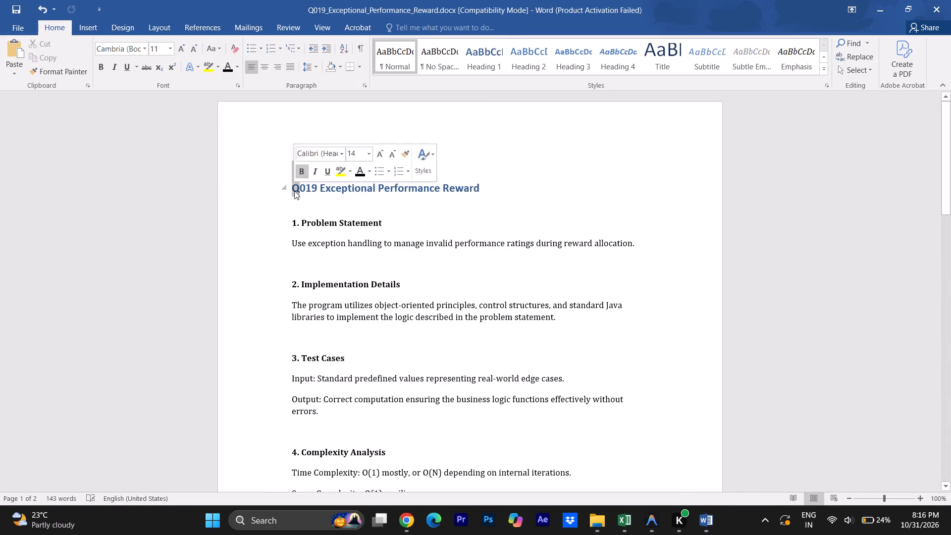
pyautogui.hotkey('ctrl', 'v')
pyautogui.moveTo(495, 193); pyautogui.dragTo(490, 193)
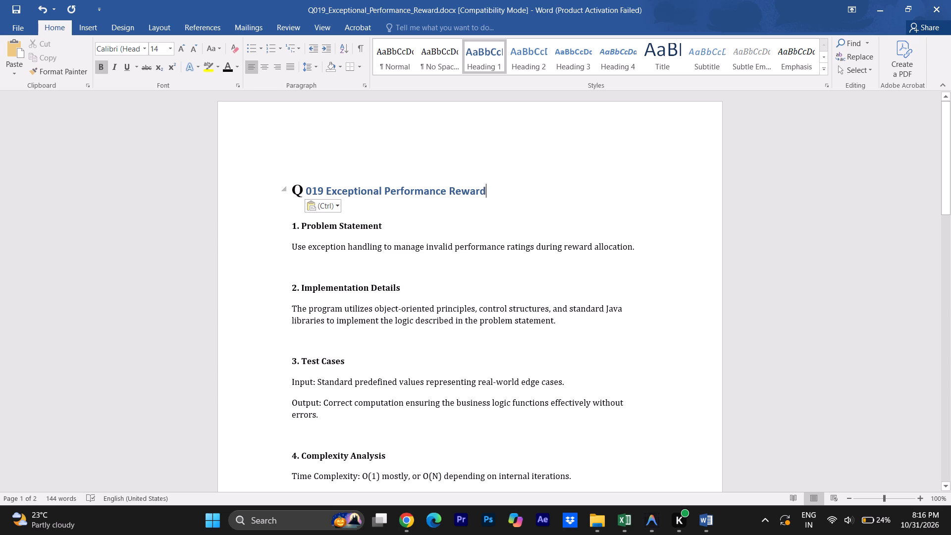
pyautogui.moveTo(490, 193); pyautogui.dragTo(313, 194)
pyautogui.hotkey('ctrl', 'x')
pyautogui.press('BackSpace')
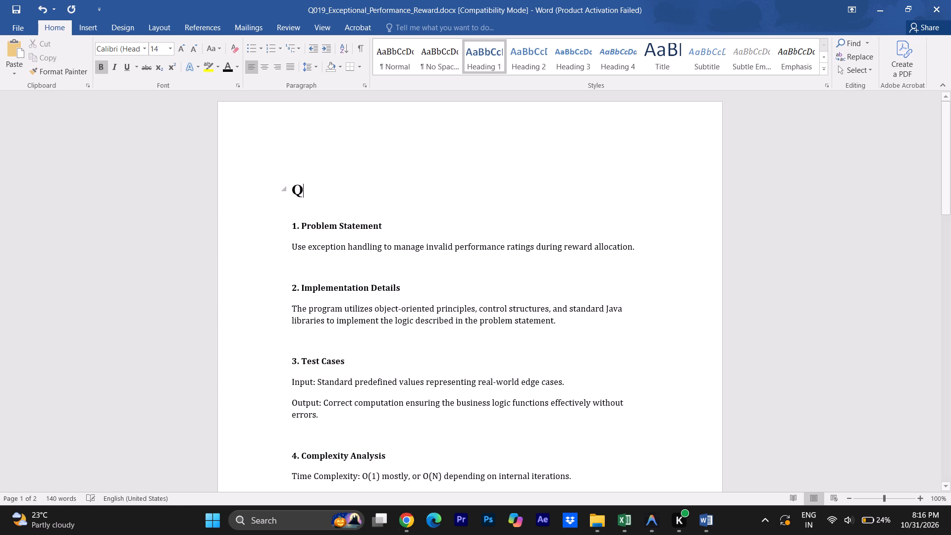
pyautogui.hotkey('ctrl', 'v')
pyautogui.click(516, 204)
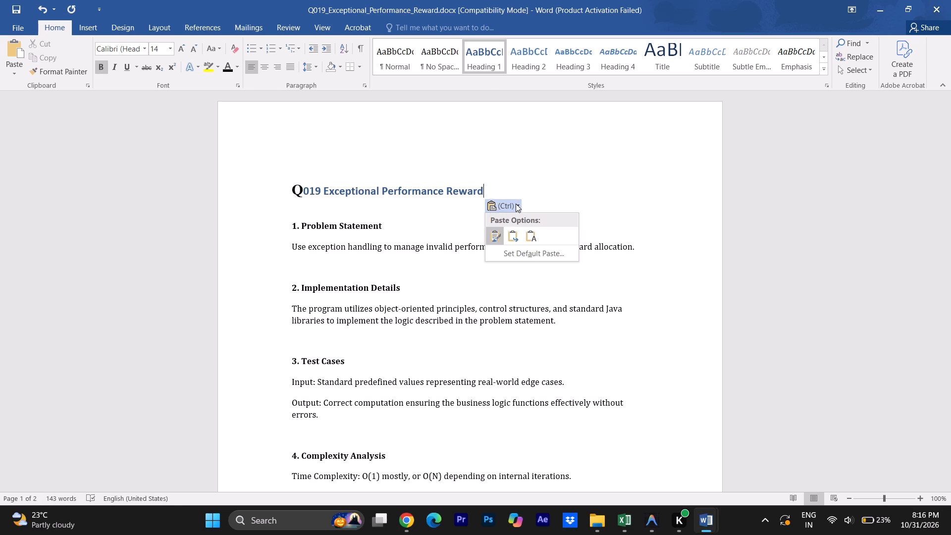
pyautogui.click(514, 240)
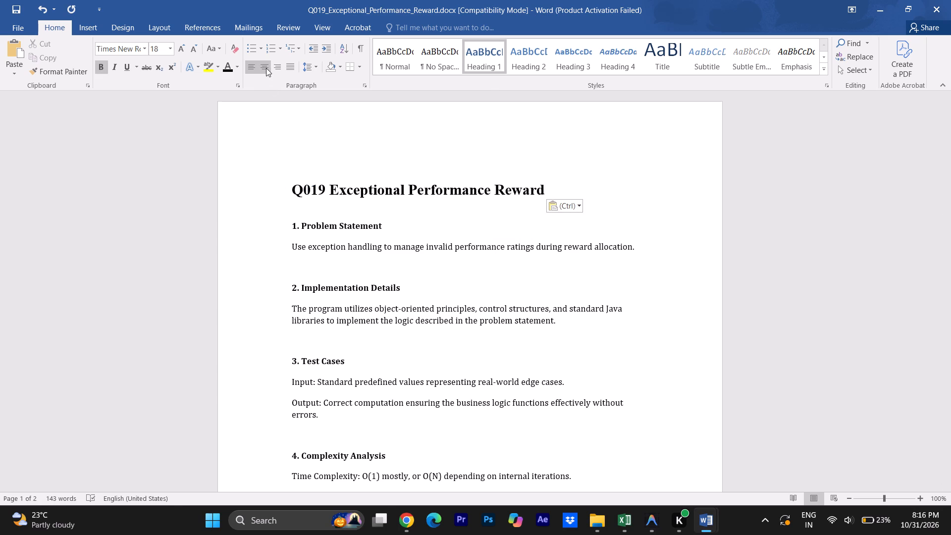
# Centre the Q019 Exceptional Performance Reward heading and save the document.
pyautogui.click(266, 68)
pyautogui.click(420, 236)
pyautogui.hotkey('ctrl', 's')
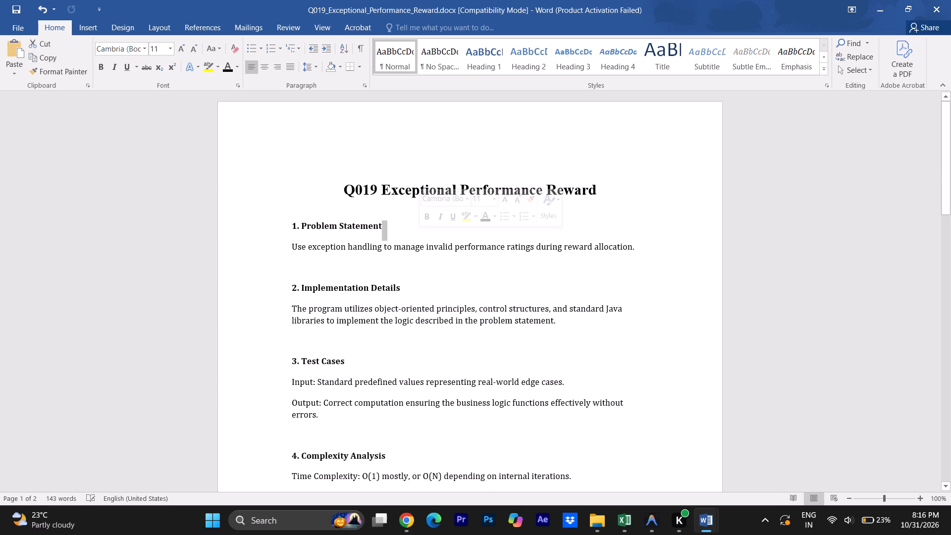
# Copy the formatted letter Q from the start of the Q019 heading.
pyautogui.moveTo(356, 189); pyautogui.dragTo(349, 189)
pyautogui.hotkey('ctrl', 'c')
pyautogui.click(476, 252)
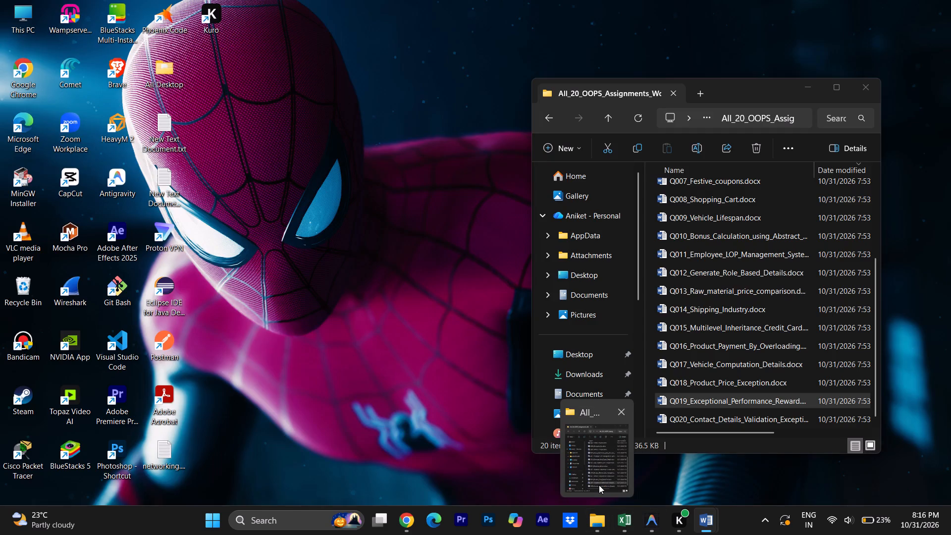
# Open Q020_Contact_Details_Validation_Exception.docx from the assignments folder and enable editing.
pyautogui.click(599, 485)
pyautogui.doubleClick(673, 421)
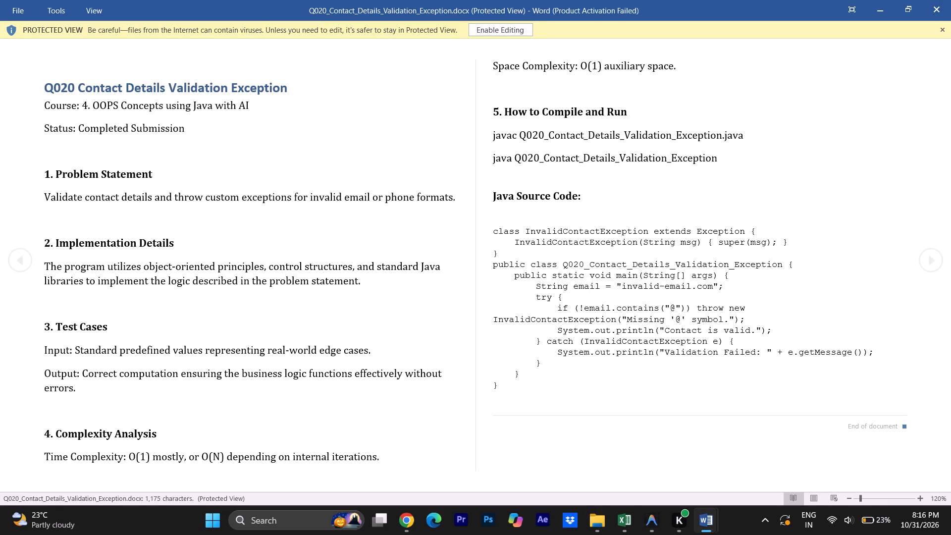
pyautogui.click(506, 33)
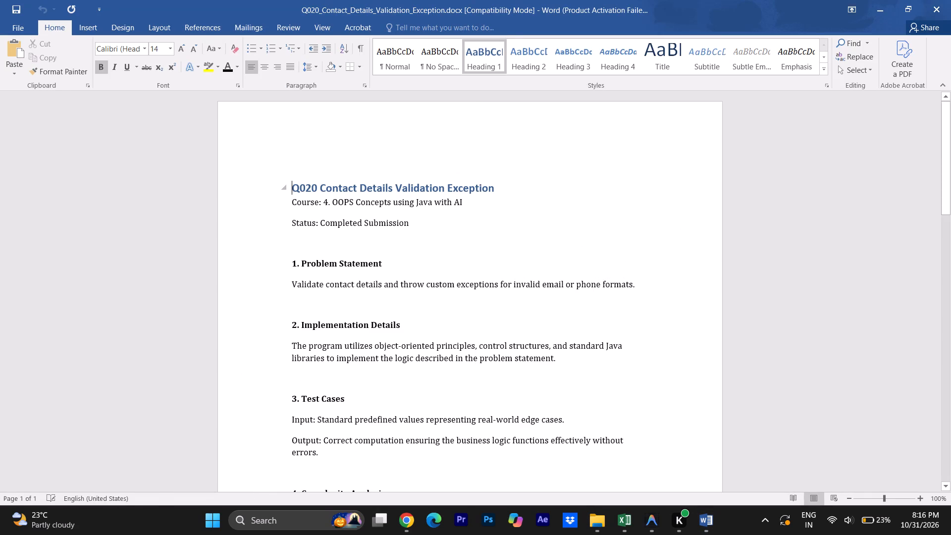
# Replace the Q020 heading's initial Q with the copied one, then cut and re-paste "020 Contact Details Validation Exception" directly after it with merged formatting.
pyautogui.moveTo(299, 189); pyautogui.dragTo(292, 189)
pyautogui.hotkey('ctrl', 'v')
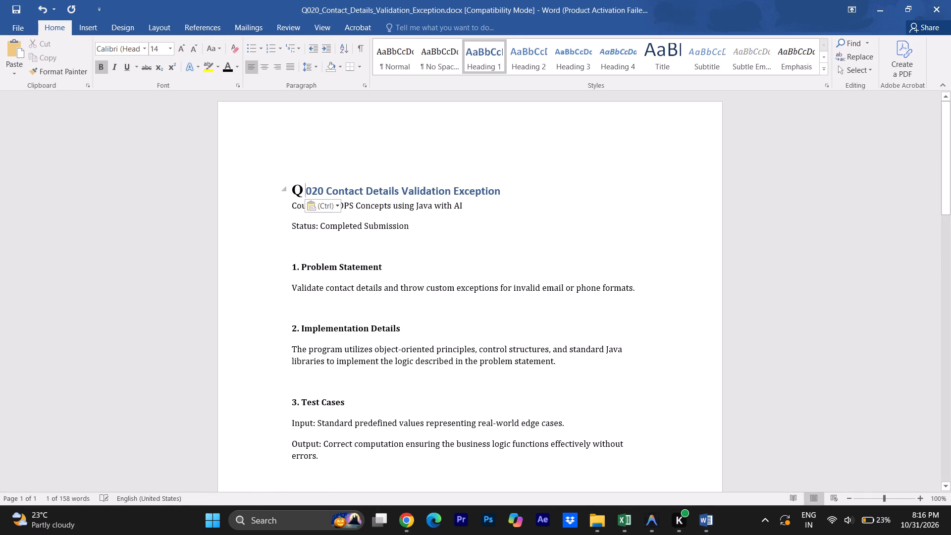
pyautogui.moveTo(502, 192); pyautogui.dragTo(321, 189)
pyautogui.hotkey('ctrl', 'x')
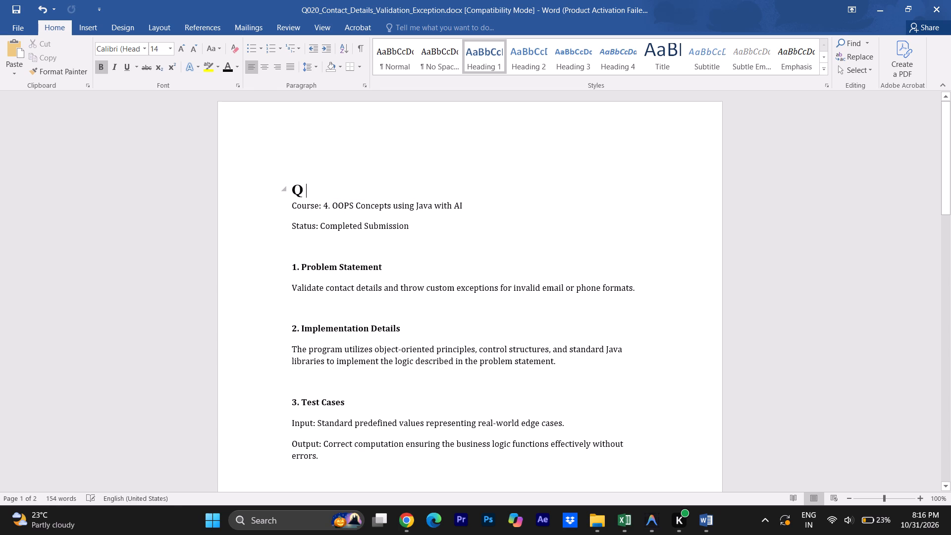
pyautogui.press('BackSpace')
pyautogui.hotkey('ctrl', 'v')
pyautogui.click(533, 207)
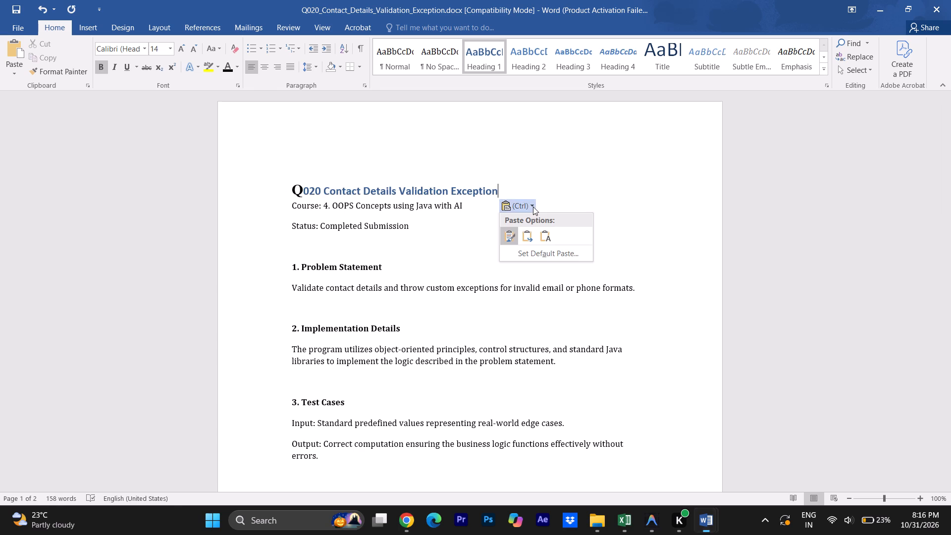
pyautogui.click(528, 231)
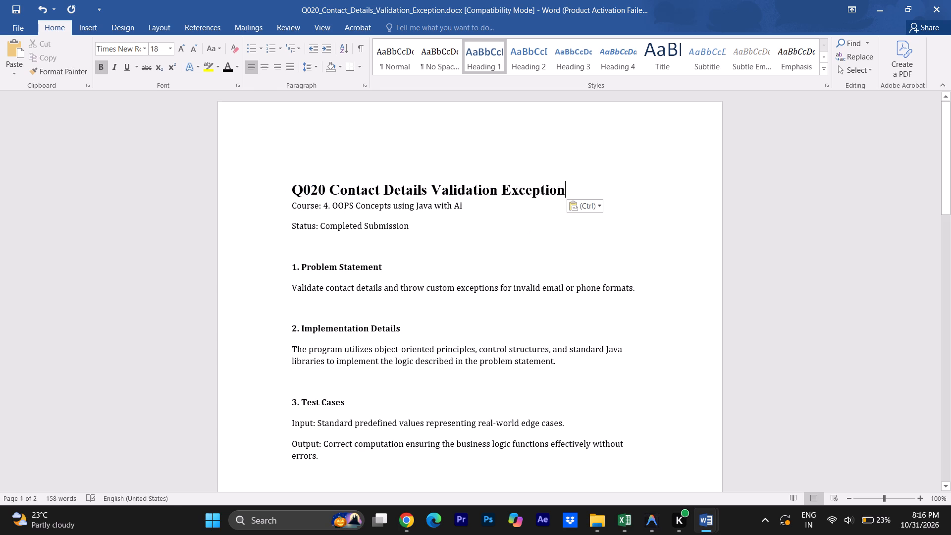
# Centre the Q020 Contact Details Validation Exception heading.
pyautogui.click(266, 69)
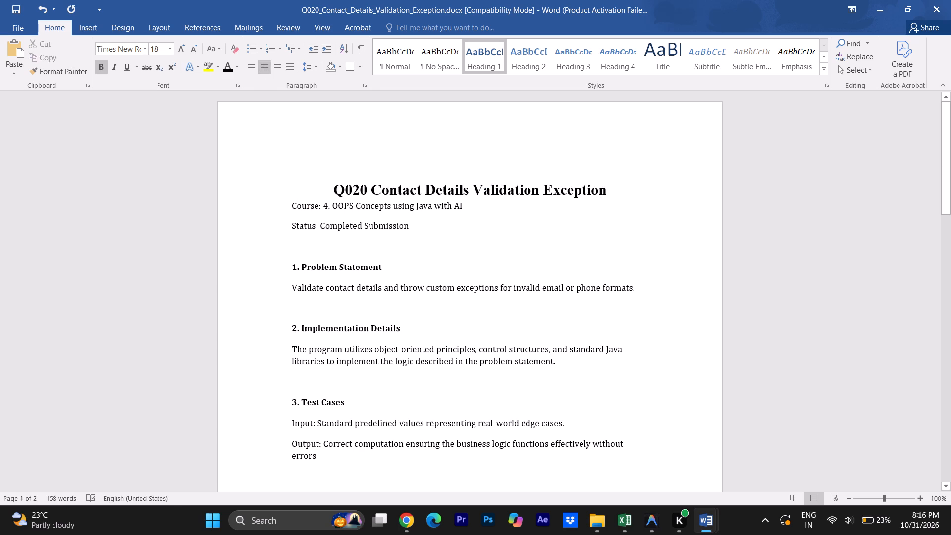
# Delete the Course and Status lines beneath the Q020 Contact Details Validation Exception heading and save the document.
pyautogui.moveTo(411, 227); pyautogui.dragTo(301, 217)
pyautogui.press('BackSpace')
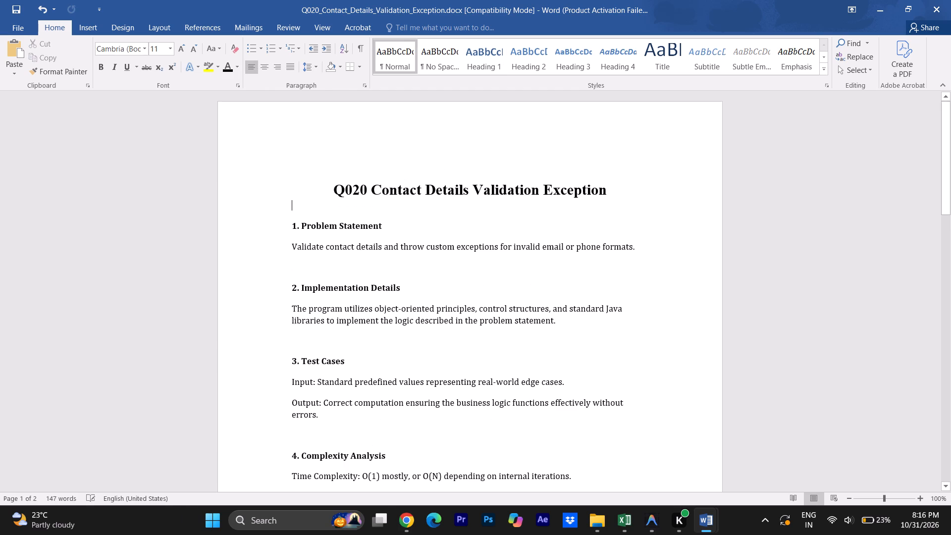
pyautogui.click(301, 217)
pyautogui.hotkey('ctrl', 's')
pyautogui.click(445, 228)
pyautogui.hotkey('ctrl', 's')
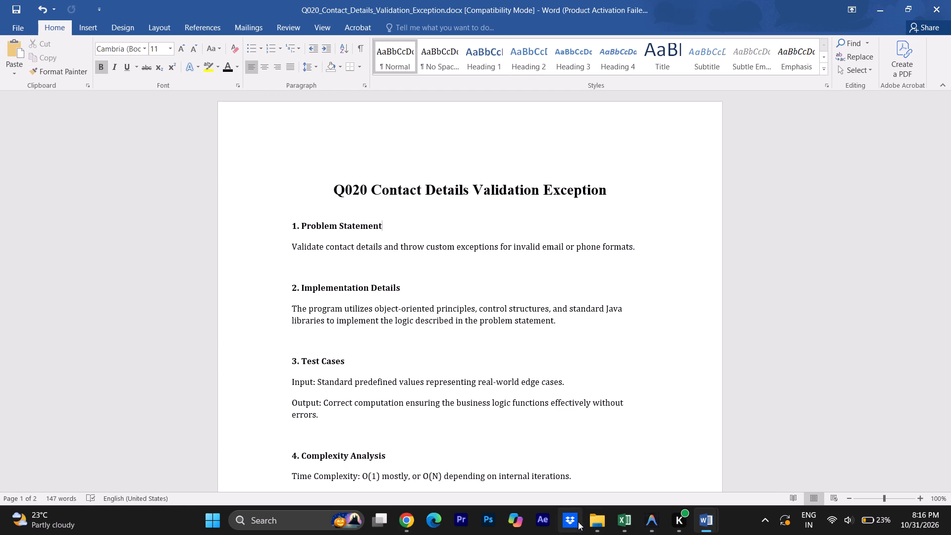
# In Chrome, submit Q016_Product_Payment_By_Overloading.docx from the assignments folder to the Q016_Product Payment By Overloading assignment.
pyautogui.click(587, 523)
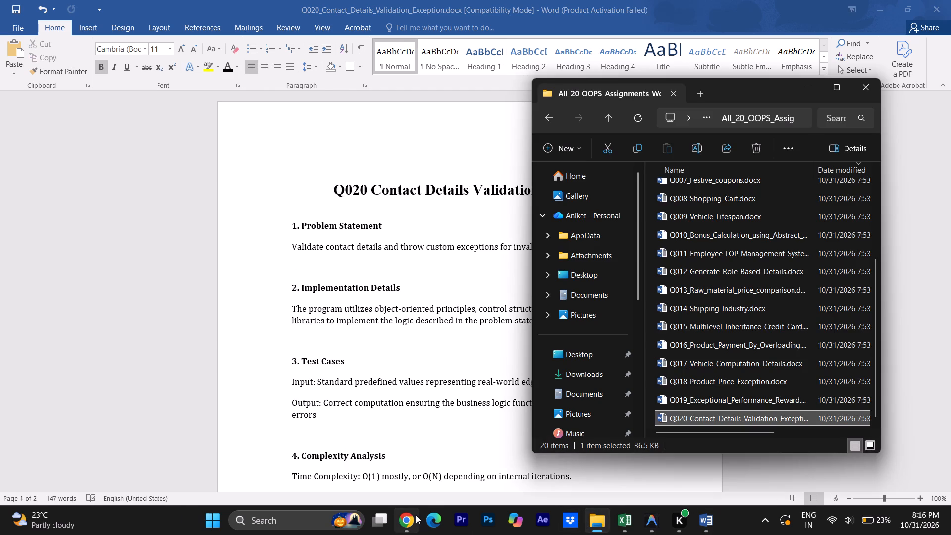
pyautogui.click(416, 515)
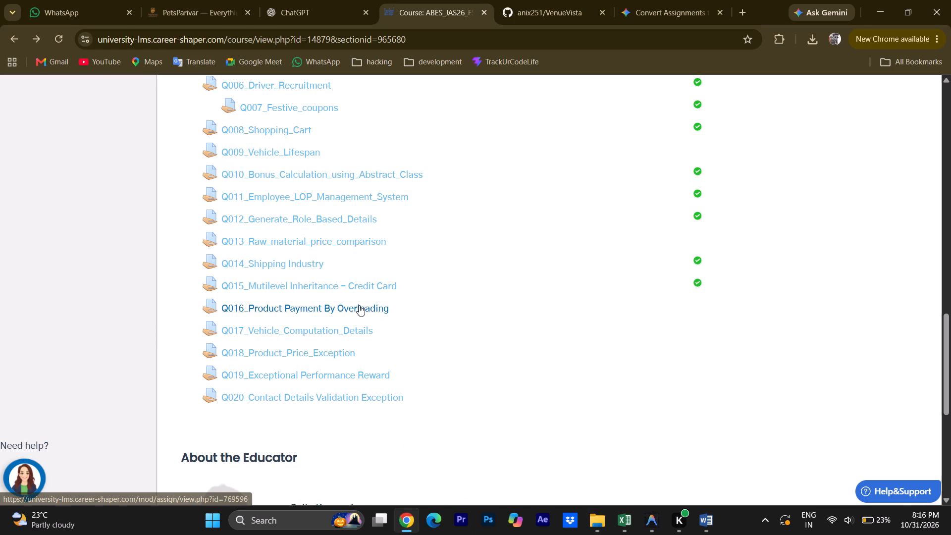
pyautogui.click(359, 305)
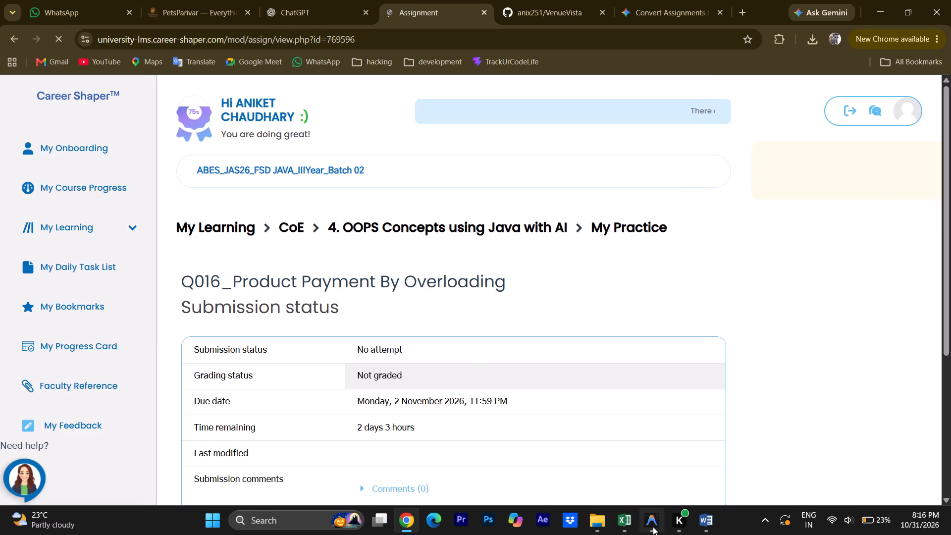
pyautogui.scroll(-3, 518, 435)
pyautogui.click(456, 323)
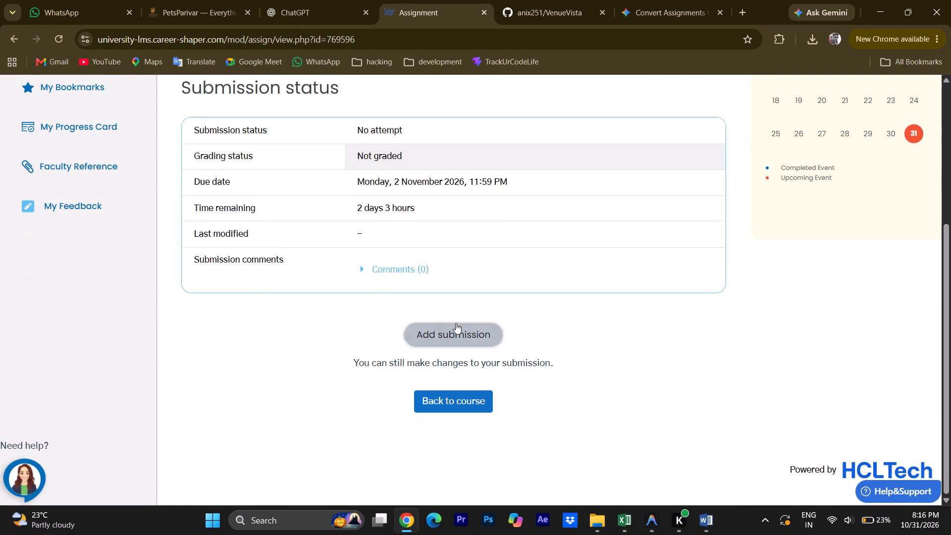
pyautogui.scroll(-2, 568, 427)
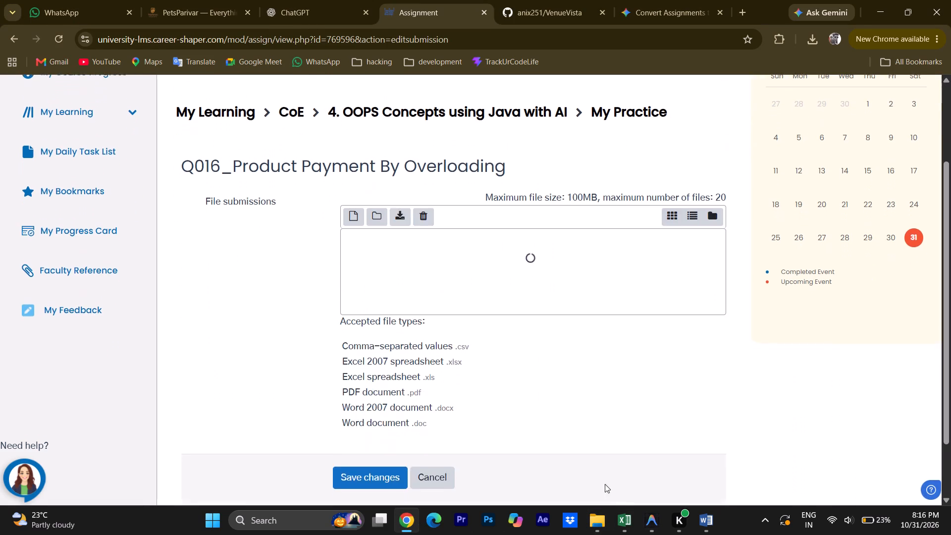
pyautogui.click(598, 528)
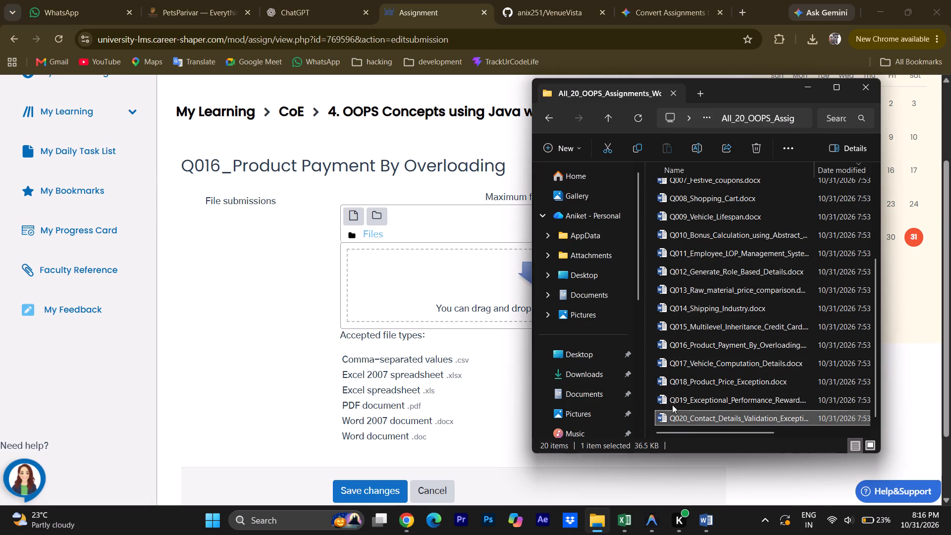
pyautogui.click(699, 342)
pyautogui.moveTo(699, 342); pyautogui.dragTo(457, 284)
pyautogui.scroll(-2, 430, 349)
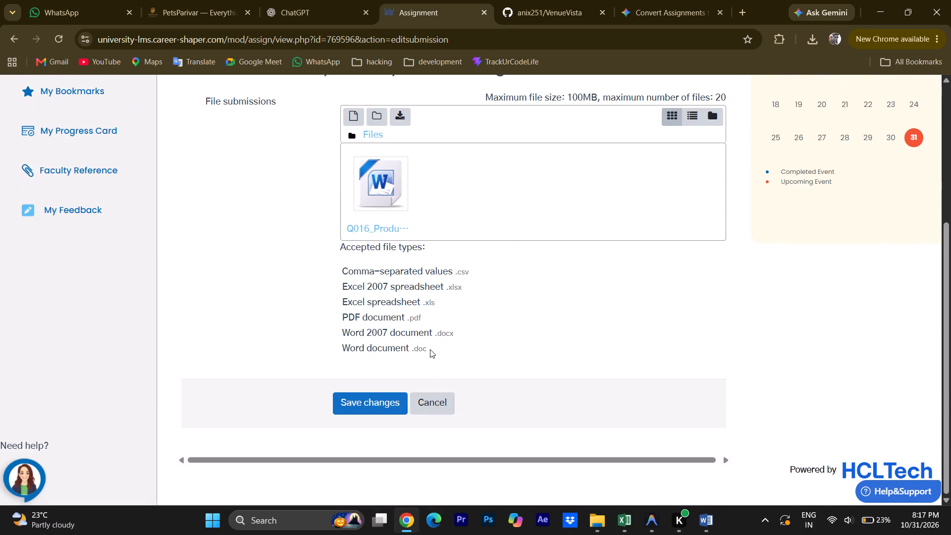
pyautogui.click(385, 397)
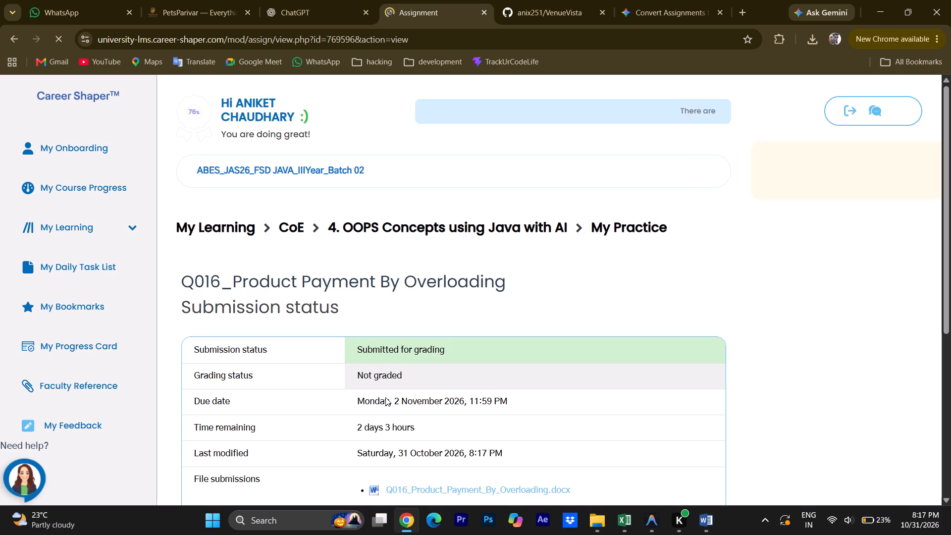
pyautogui.scroll(-2, 385, 397)
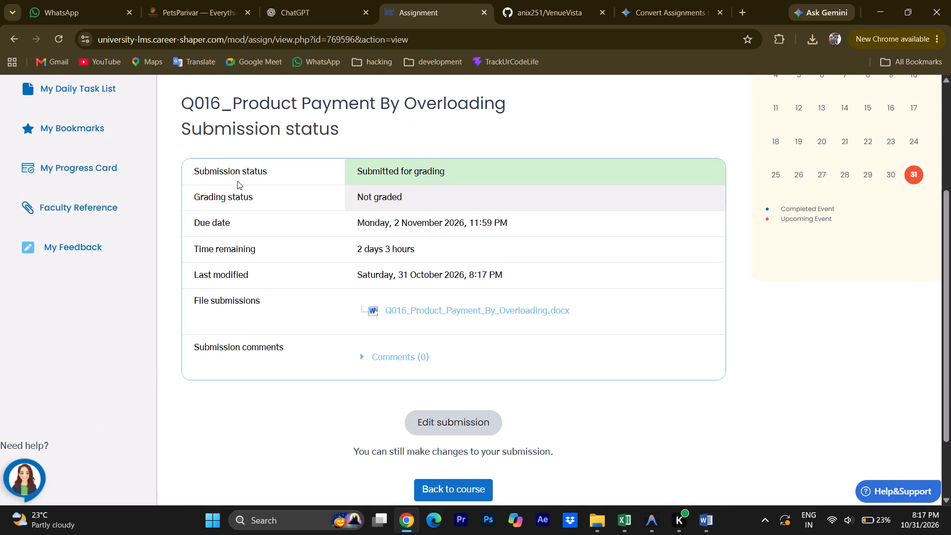
# Go back to the course's assignment list and submit Q017_Vehicle_Computation_Details.docx to the Q017_Vehicle_Computation_Details assignment.
pyautogui.doubleClick(21, 47)
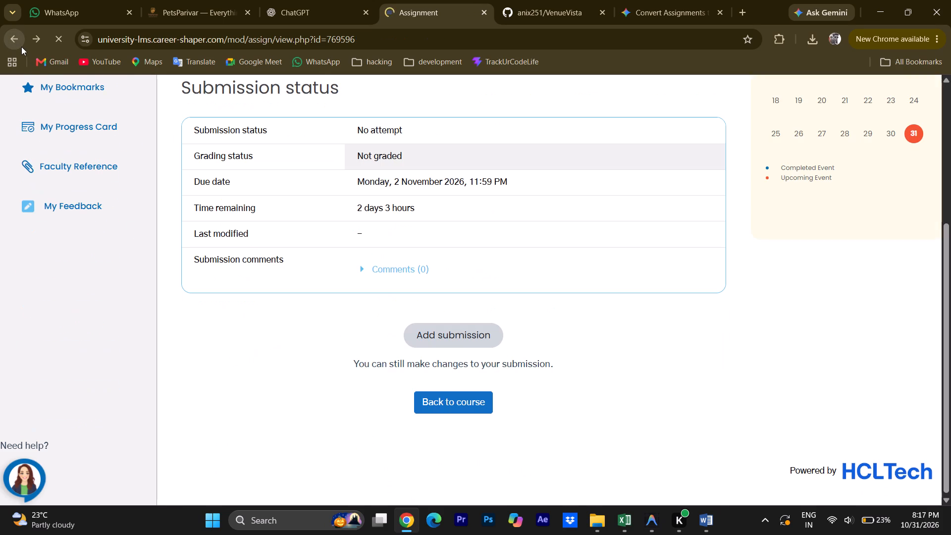
pyautogui.click(16, 41)
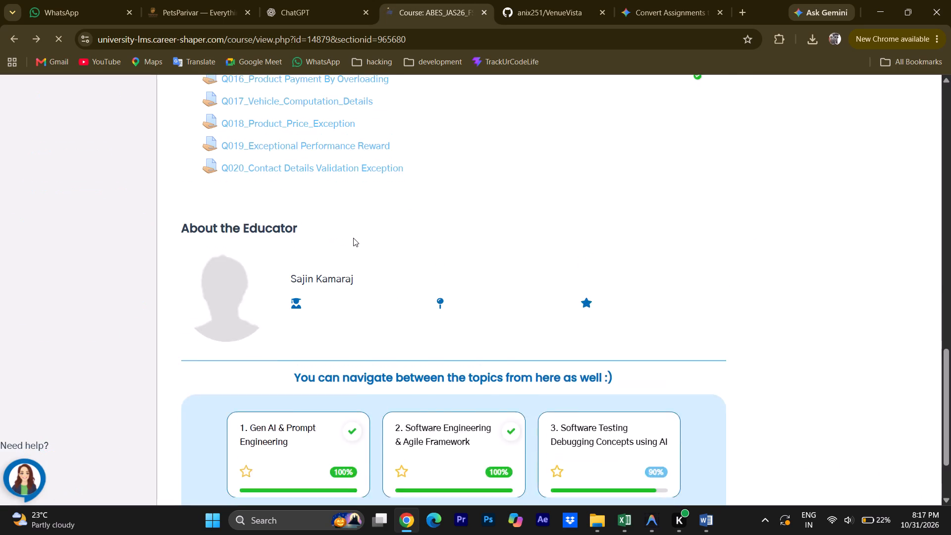
pyautogui.scroll(1, 353, 238)
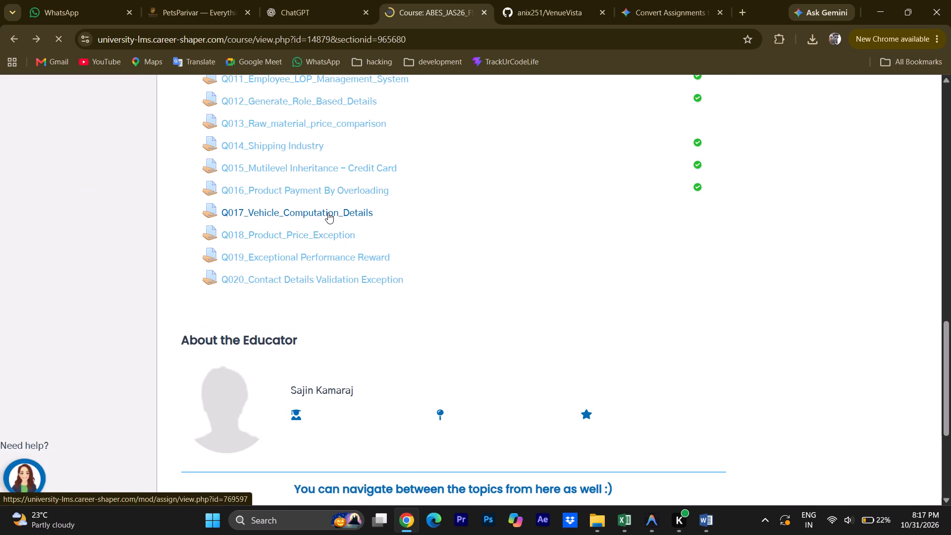
pyautogui.click(328, 213)
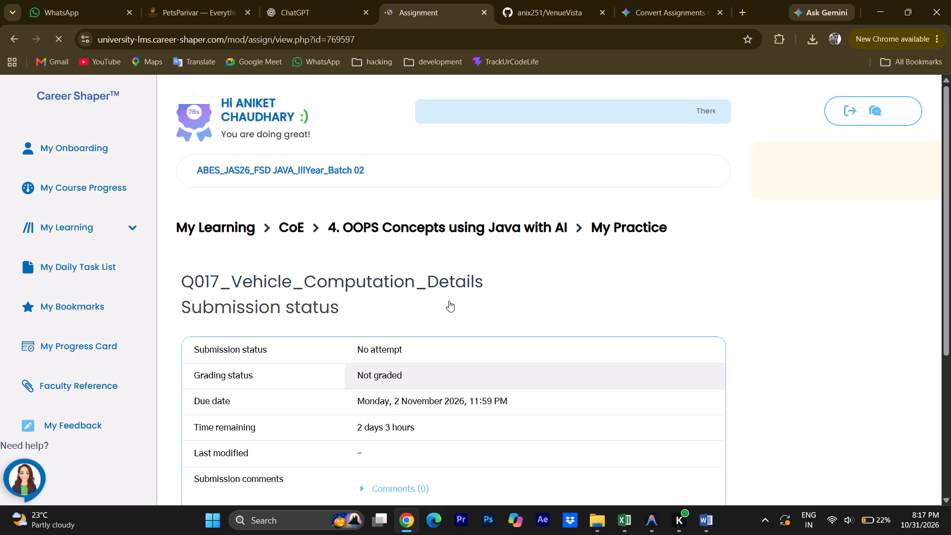
pyautogui.scroll(-3, 487, 367)
pyautogui.click(454, 420)
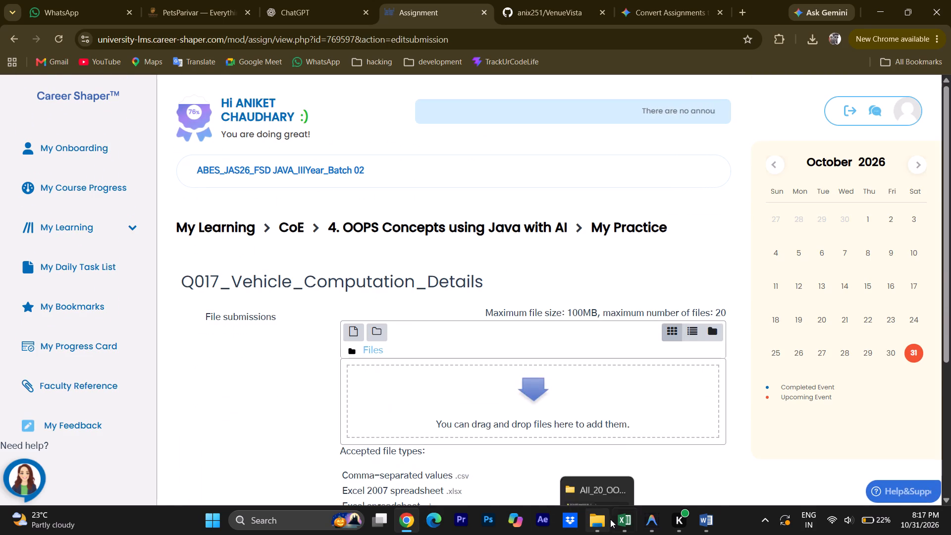
pyautogui.click(600, 437)
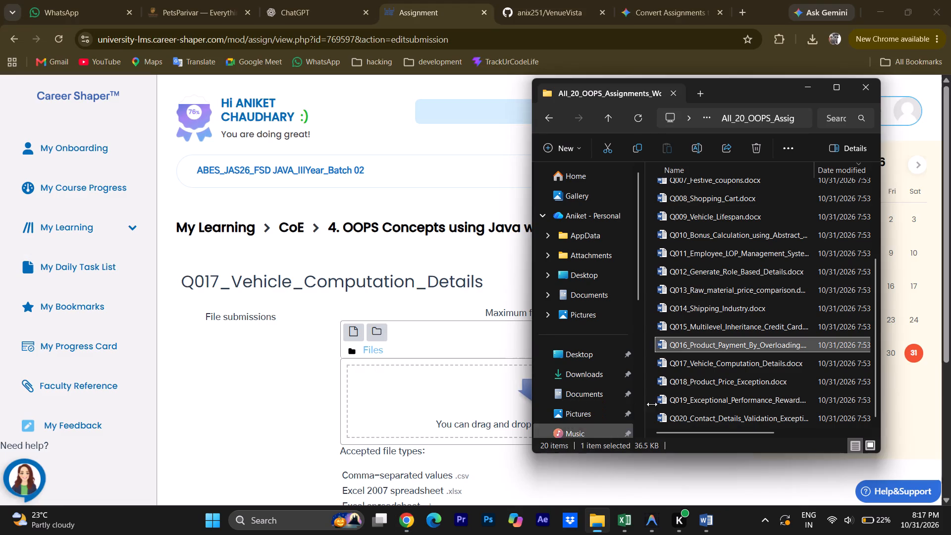
pyautogui.click(697, 362)
pyautogui.moveTo(673, 360); pyautogui.dragTo(500, 384)
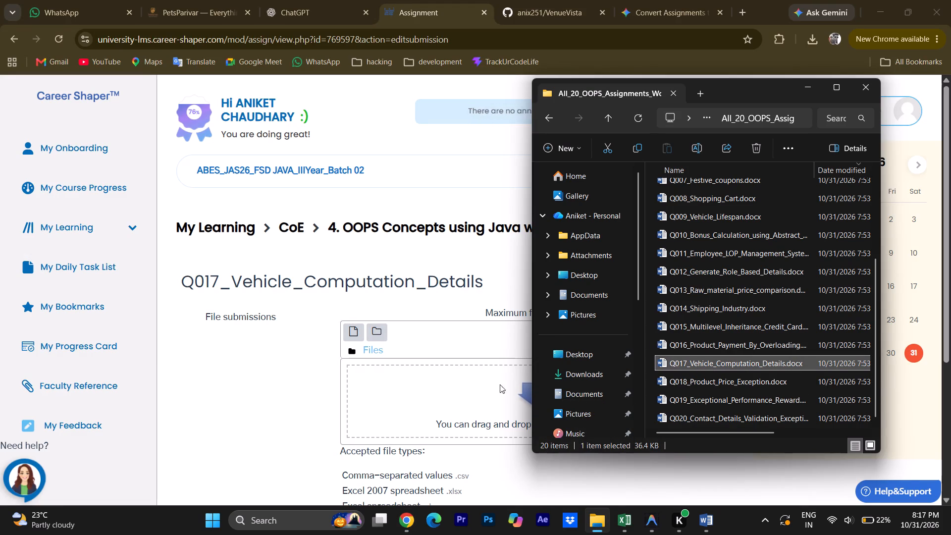
pyautogui.moveTo(500, 384); pyautogui.dragTo(469, 392)
pyautogui.scroll(-3, 469, 392)
pyautogui.click(381, 395)
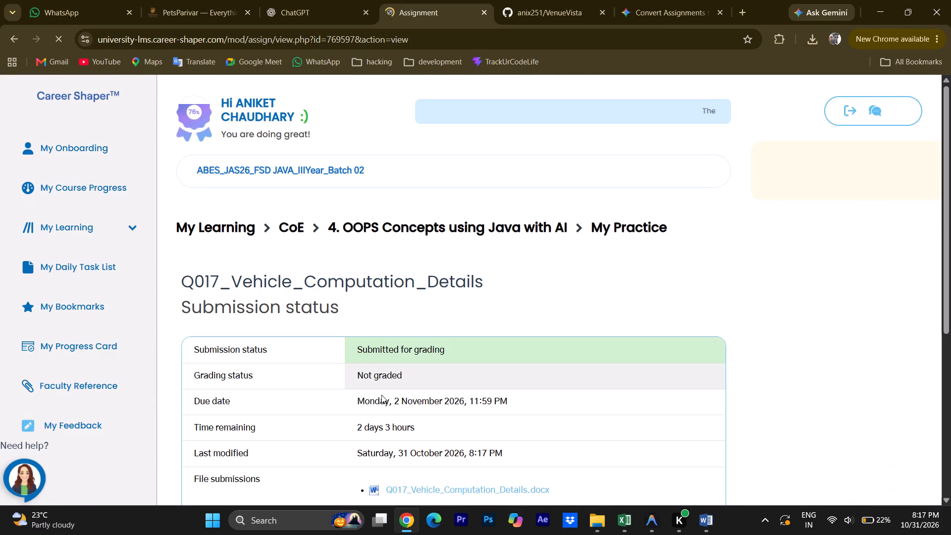
pyautogui.scroll(-5, 316, 271)
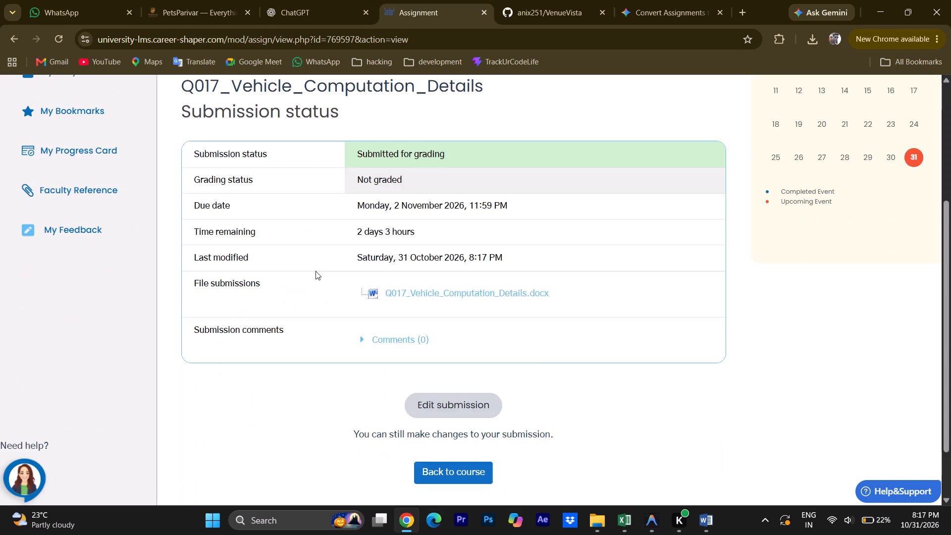
pyautogui.scroll(3, 316, 271)
# Return to the assignment list and submit Q018_Product_Price_Exception.docx to the Q018_Product_Price_Exception assignment.
pyautogui.click(15, 33)
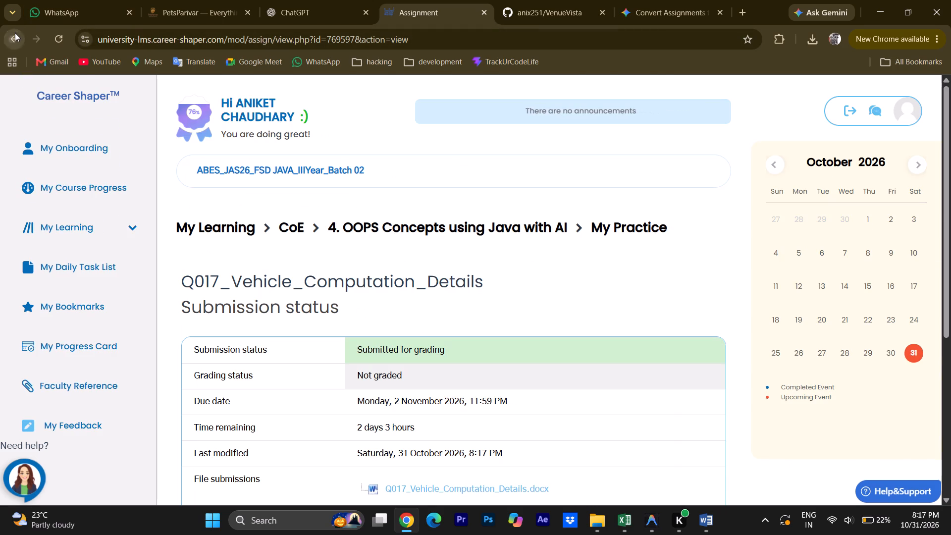
pyautogui.click(15, 33)
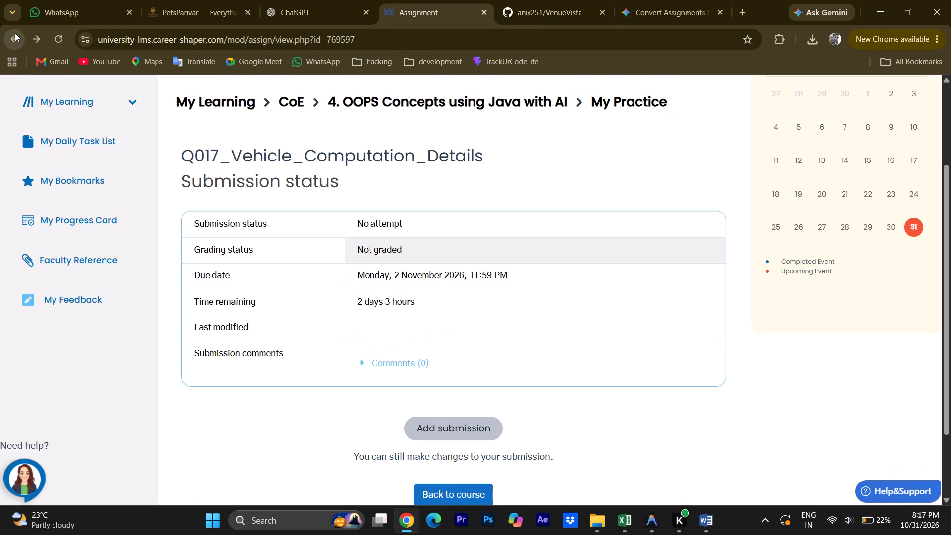
pyautogui.click(15, 33)
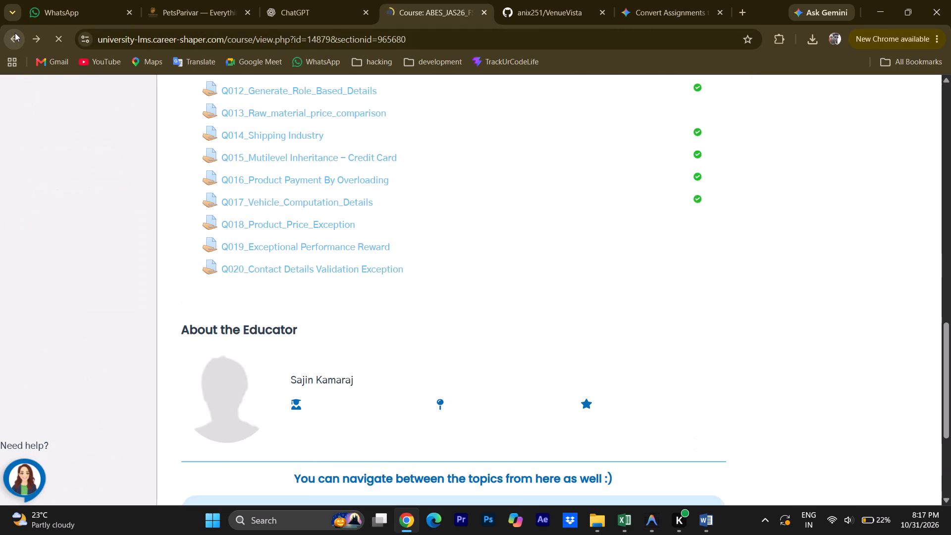
pyautogui.scroll(-3, 272, 312)
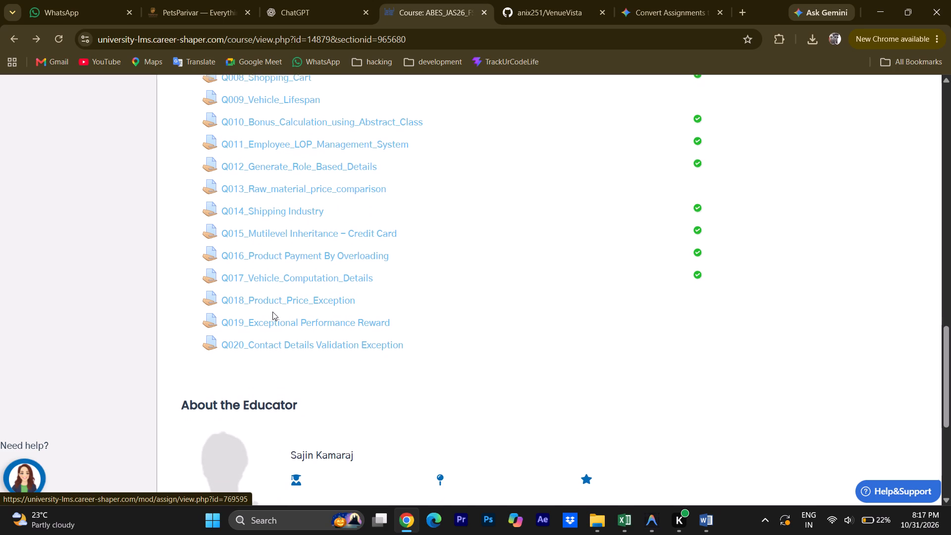
pyautogui.click(332, 294)
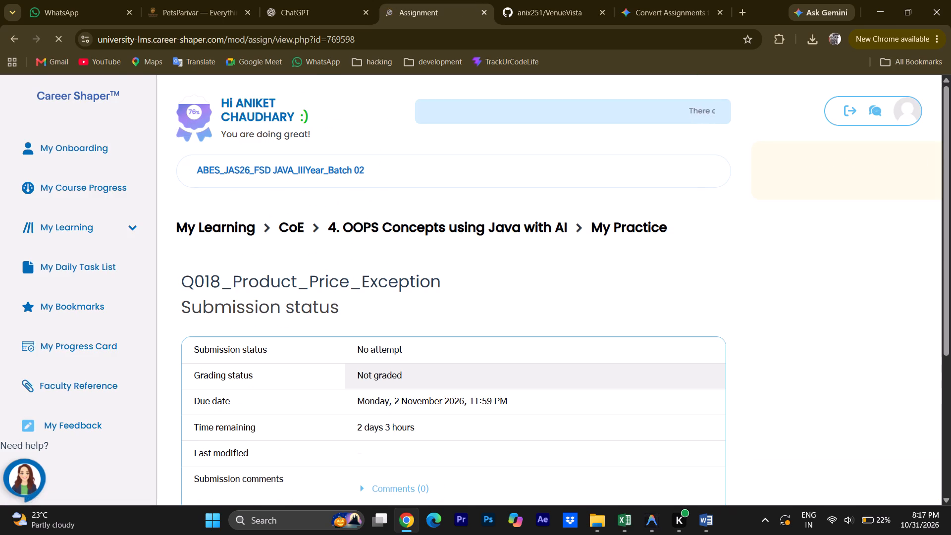
pyautogui.scroll(-3, 437, 394)
pyautogui.click(442, 339)
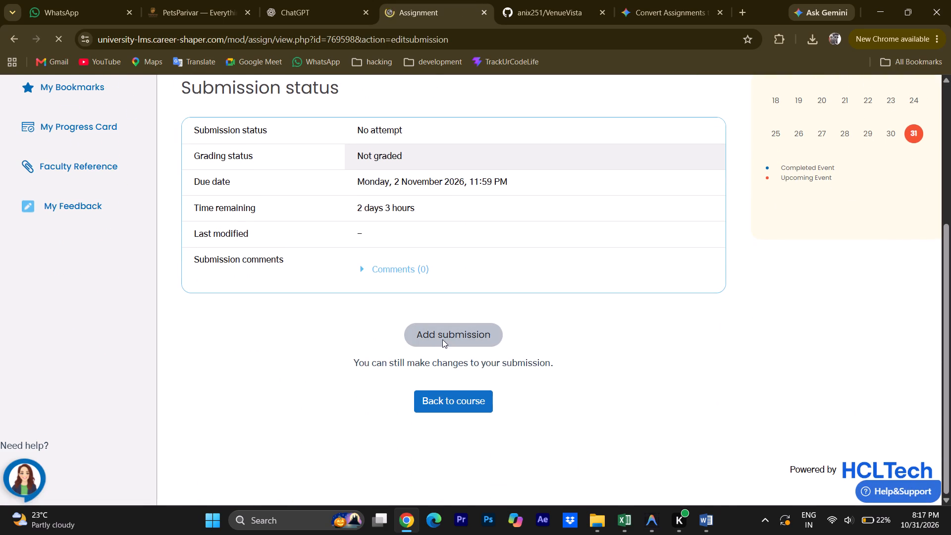
pyautogui.scroll(-3, 436, 389)
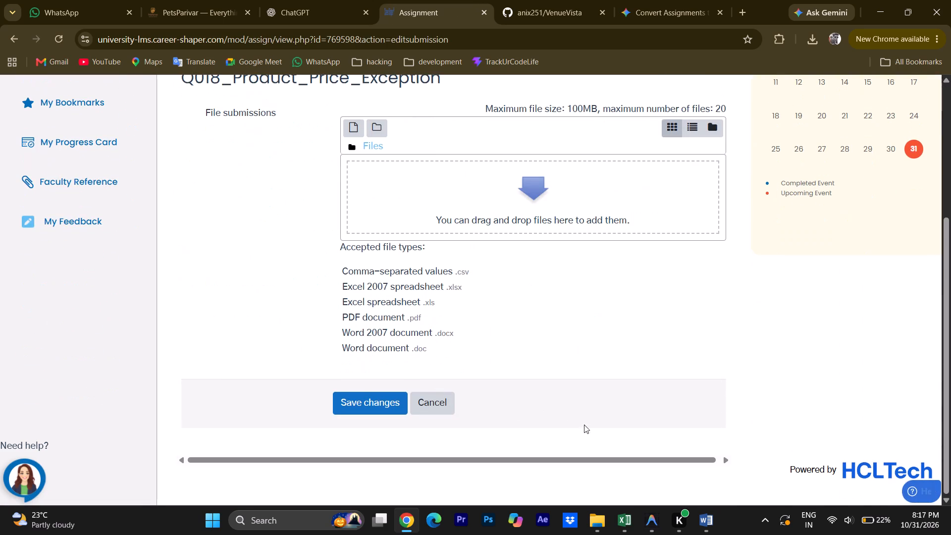
pyautogui.click(590, 528)
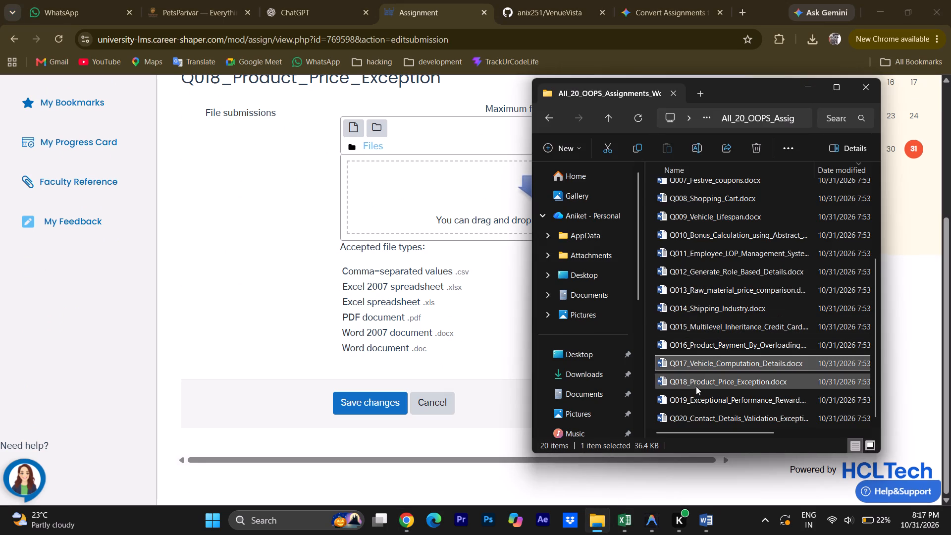
pyautogui.click(695, 387)
pyautogui.moveTo(680, 382); pyautogui.dragTo(455, 226)
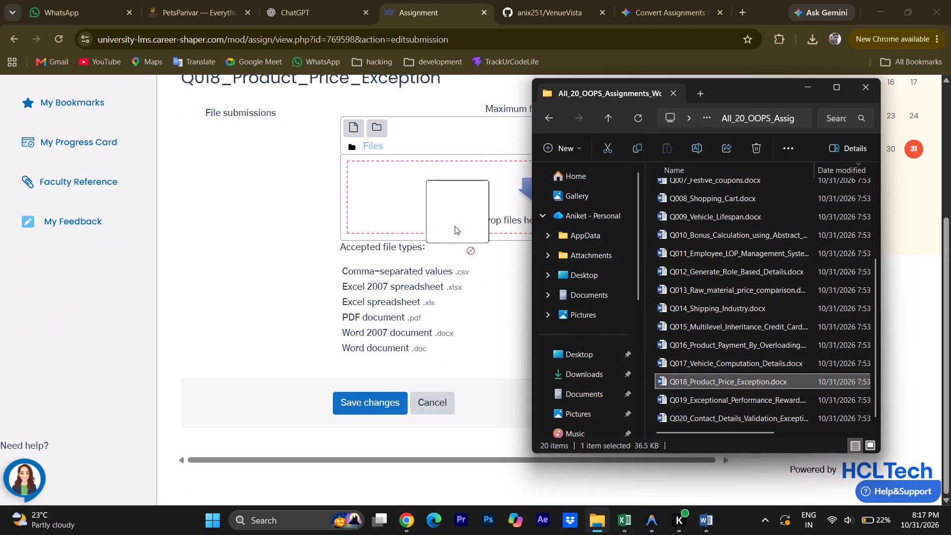
pyautogui.click(371, 415)
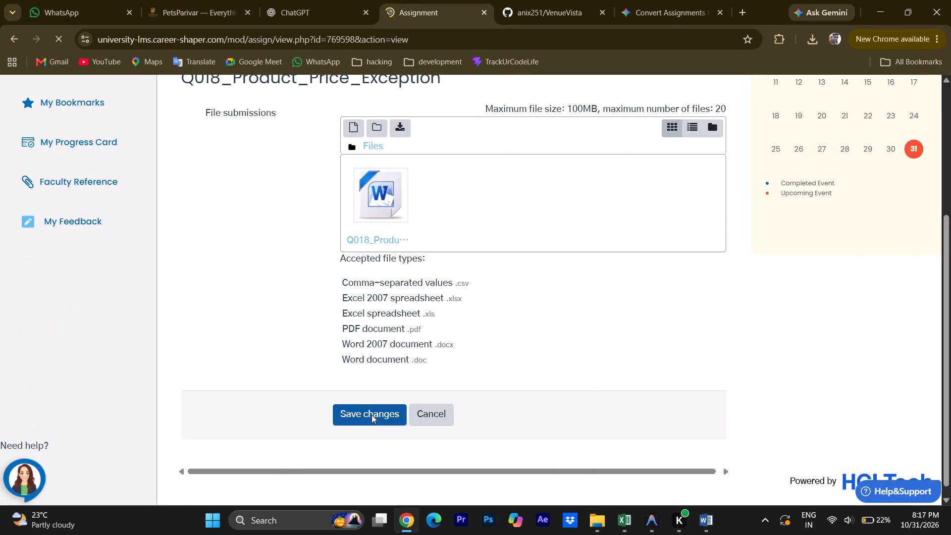
pyautogui.scroll(-4, 371, 415)
pyautogui.scroll(5, 371, 415)
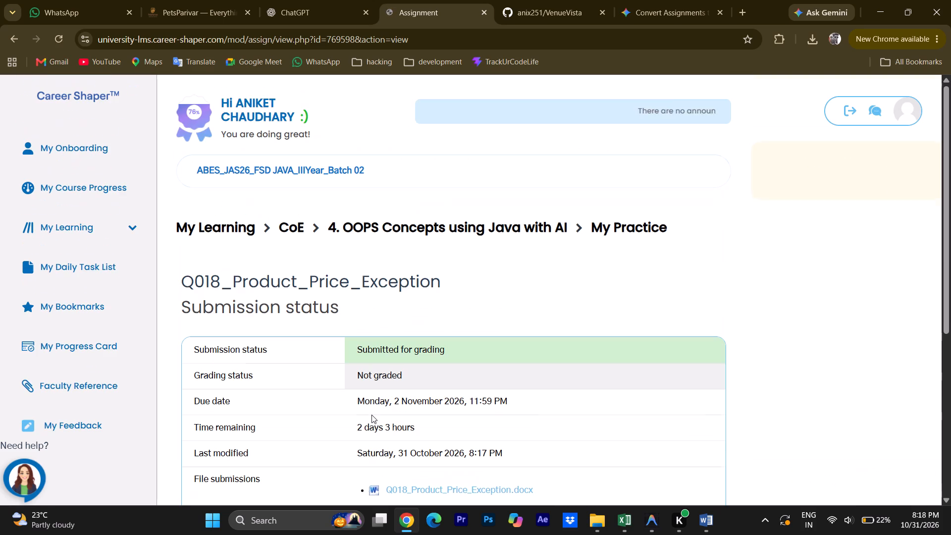
# Return to the assignment list and submit Q019_Exceptional_Performance_Reward.docx to the Q019_Exceptional Performance Reward assignment.
pyautogui.click(9, 33)
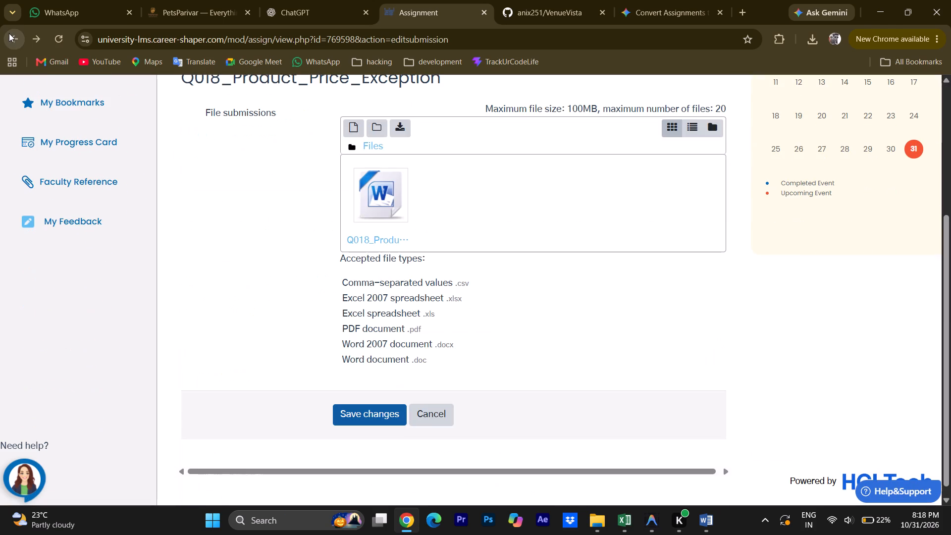
pyautogui.click(9, 33)
pyautogui.click(9, 33)
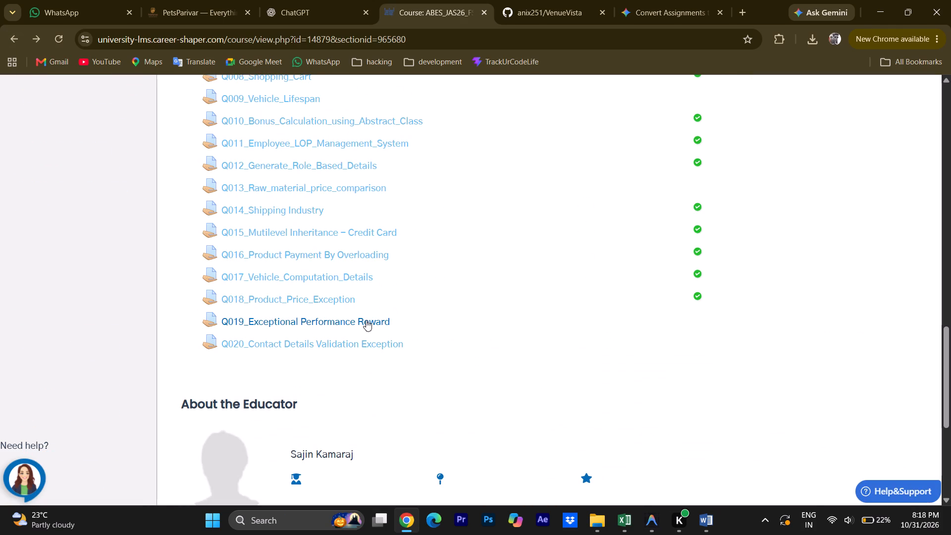
pyautogui.click(361, 321)
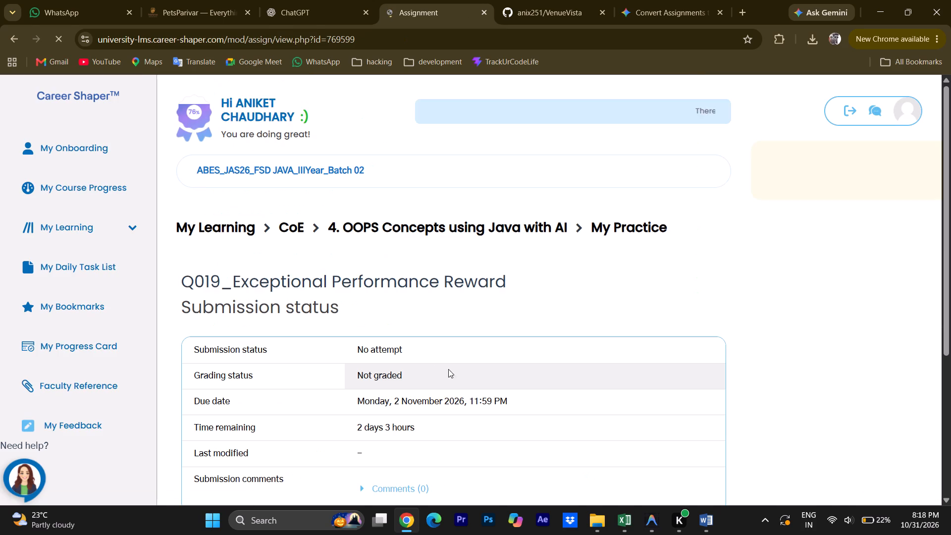
pyautogui.scroll(-4, 453, 457)
pyautogui.click(457, 340)
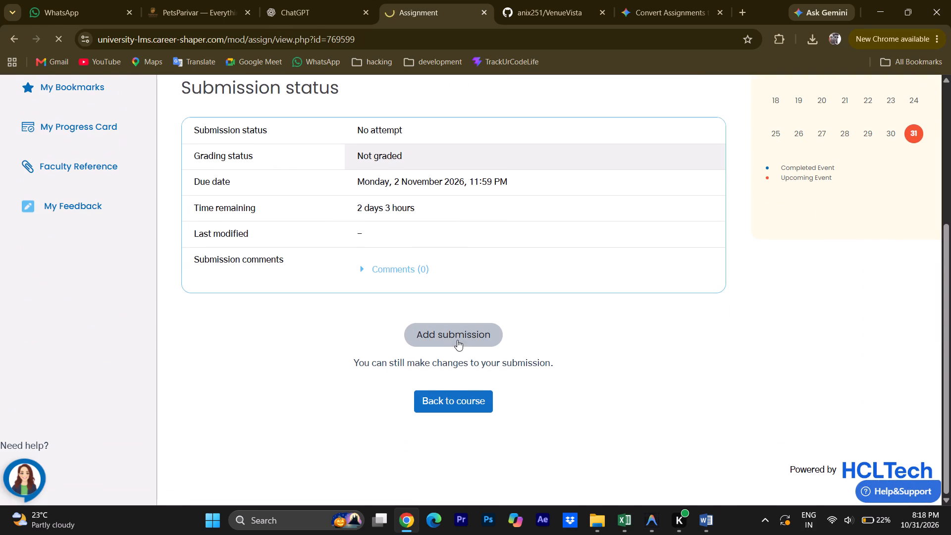
pyautogui.scroll(-1, 556, 405)
pyautogui.click(594, 517)
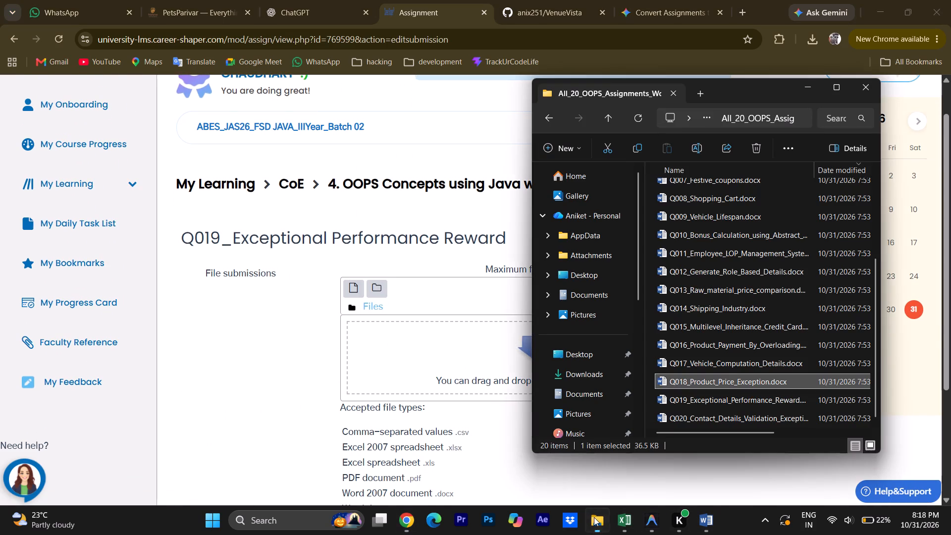
pyautogui.click(720, 397)
pyautogui.moveTo(687, 394); pyautogui.dragTo(502, 368)
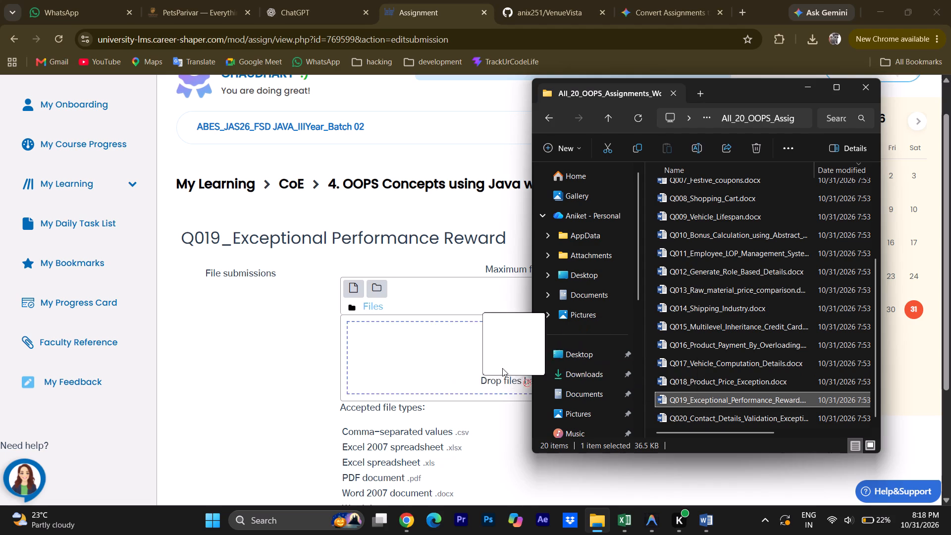
pyautogui.moveTo(502, 368); pyautogui.dragTo(501, 368)
pyautogui.scroll(-4, 413, 394)
pyautogui.scroll(-2, 538, 398)
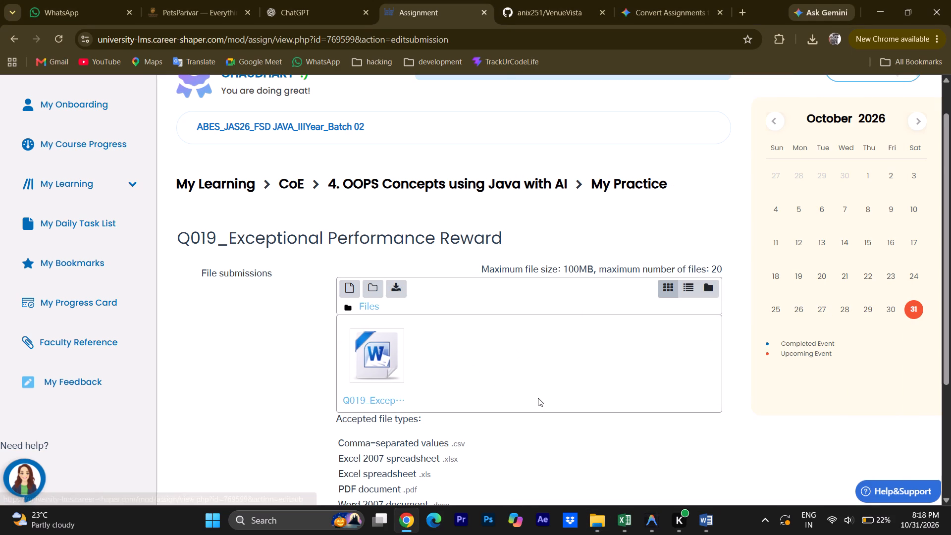
pyautogui.scroll(-5, 485, 426)
pyautogui.click(384, 400)
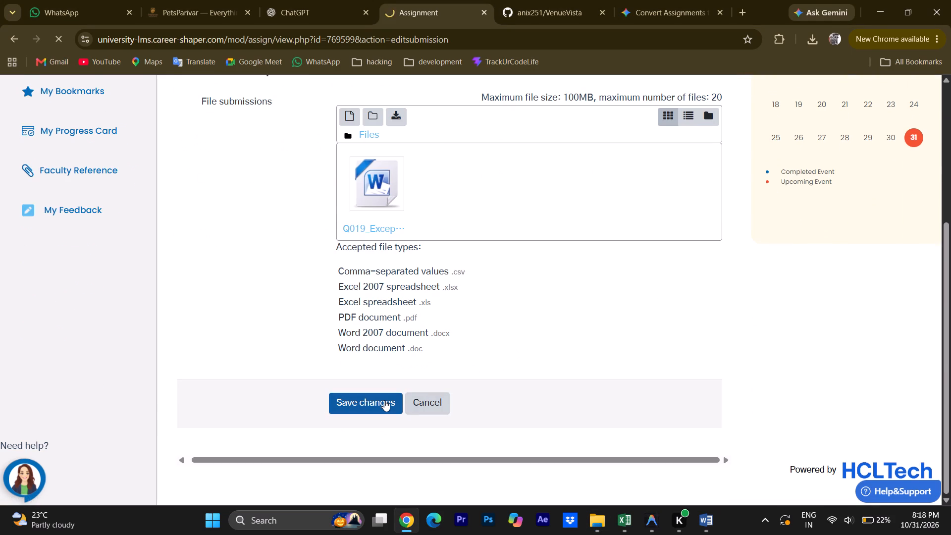
pyautogui.scroll(-4, 384, 400)
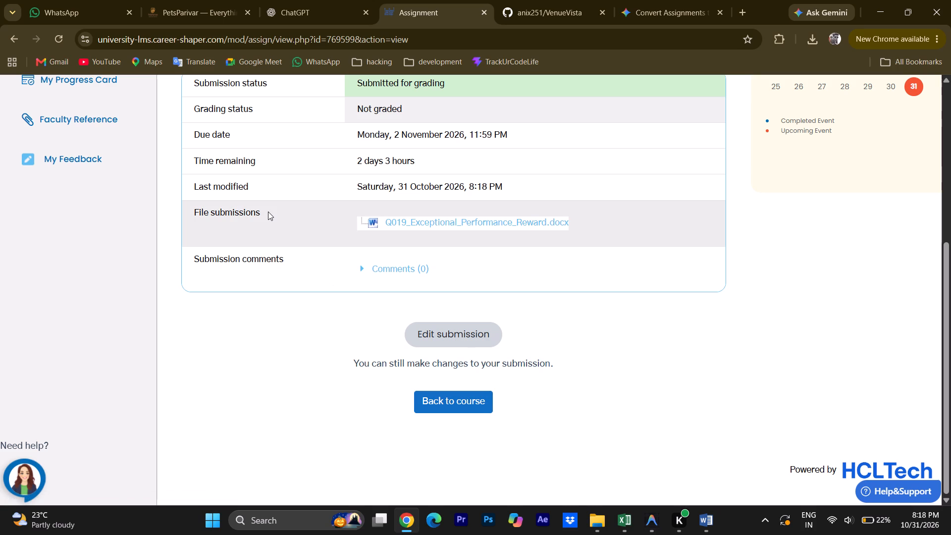
# Go back to the assignment list and submit Q020_Contact_Details_Validation_Exception.docx to the Q020_Contact Details Validation Exception assignment.
pyautogui.click(17, 35)
pyautogui.click(17, 35)
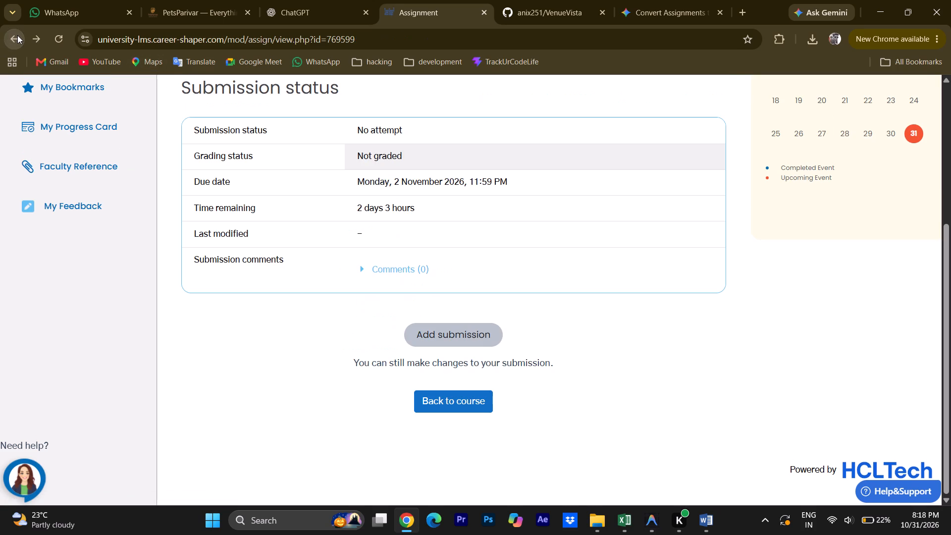
pyautogui.click(17, 35)
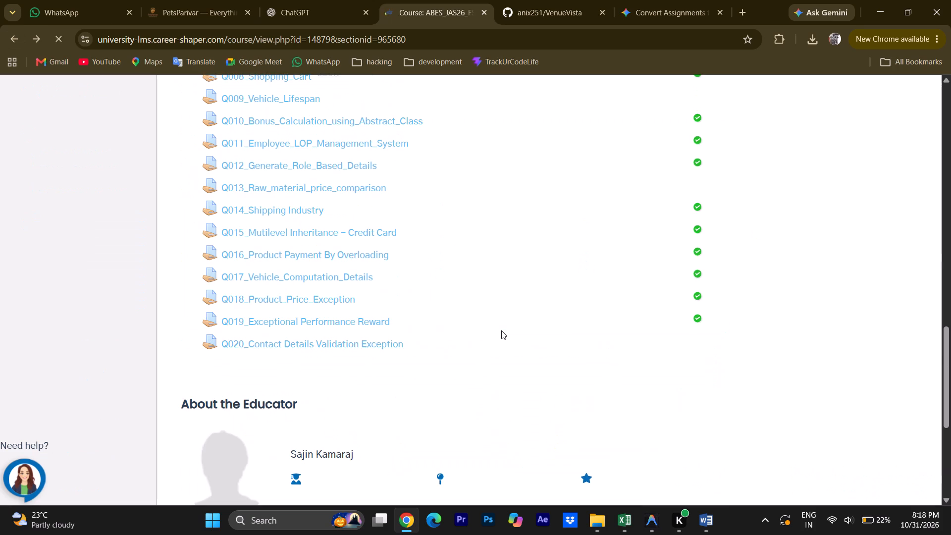
pyautogui.click(362, 345)
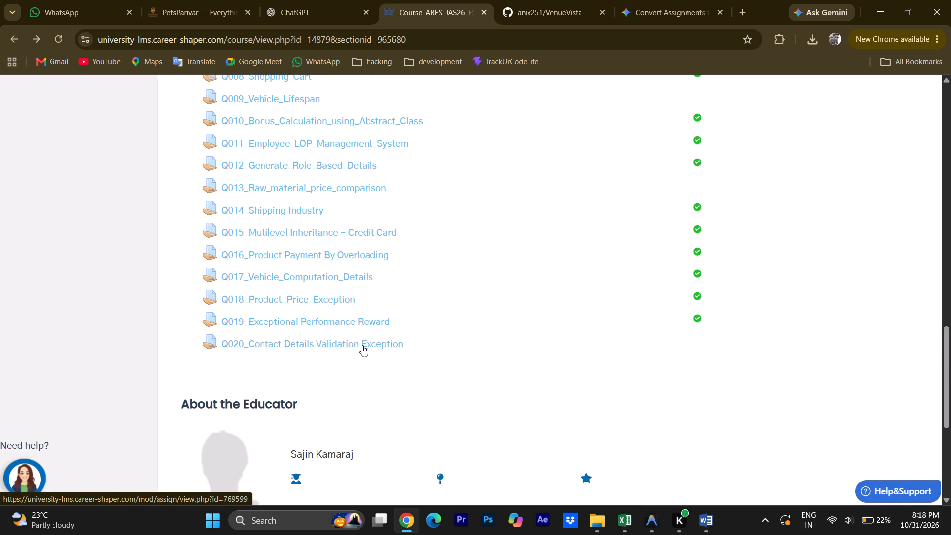
pyautogui.scroll(-1, 472, 423)
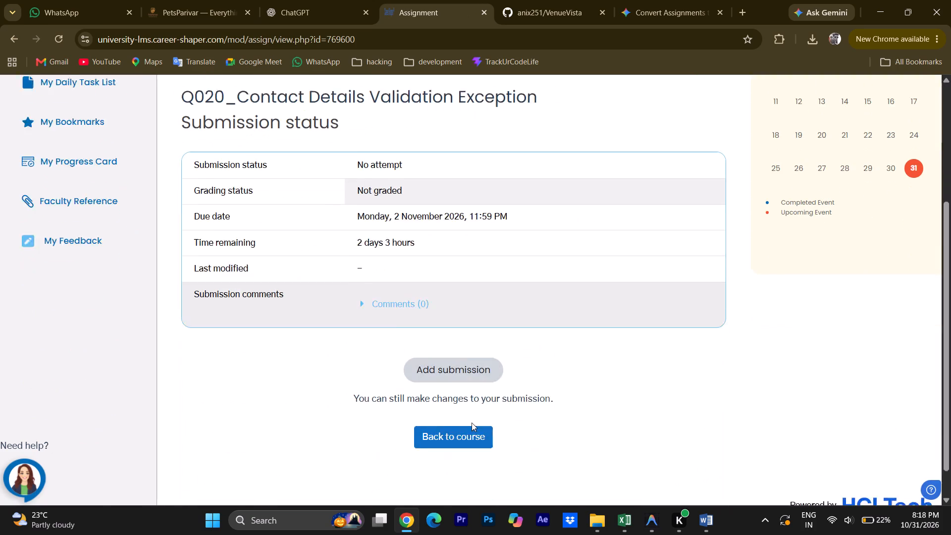
pyautogui.scroll(-1, 472, 423)
pyautogui.click(465, 347)
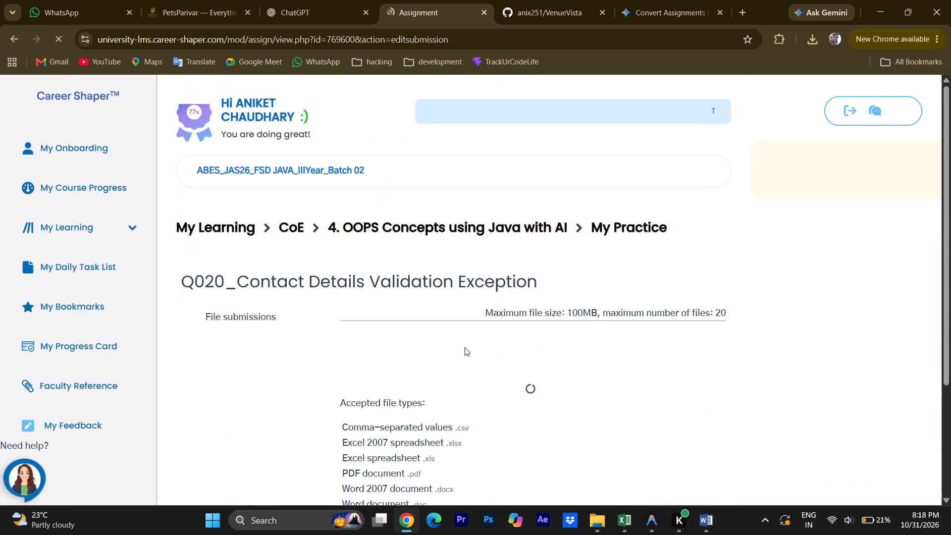
pyautogui.scroll(-3, 488, 433)
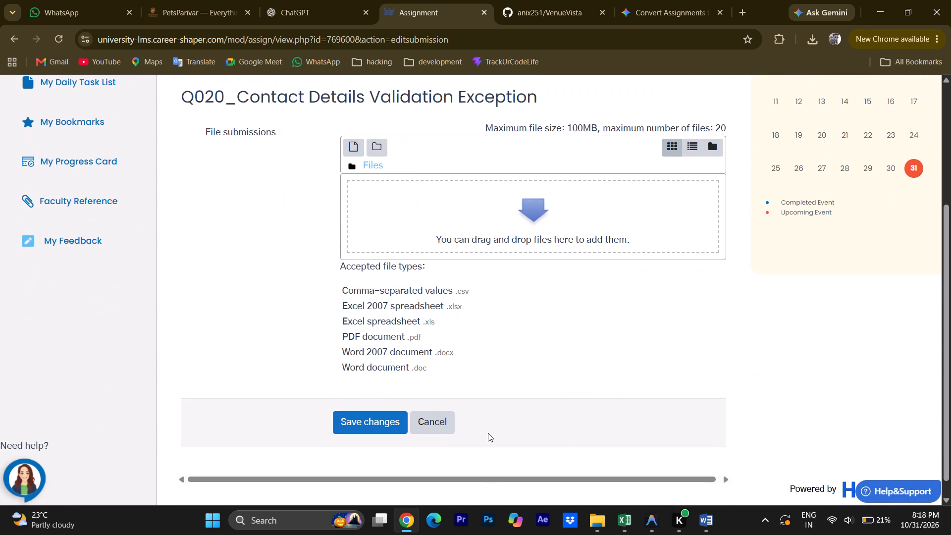
pyautogui.click(606, 517)
pyautogui.click(669, 421)
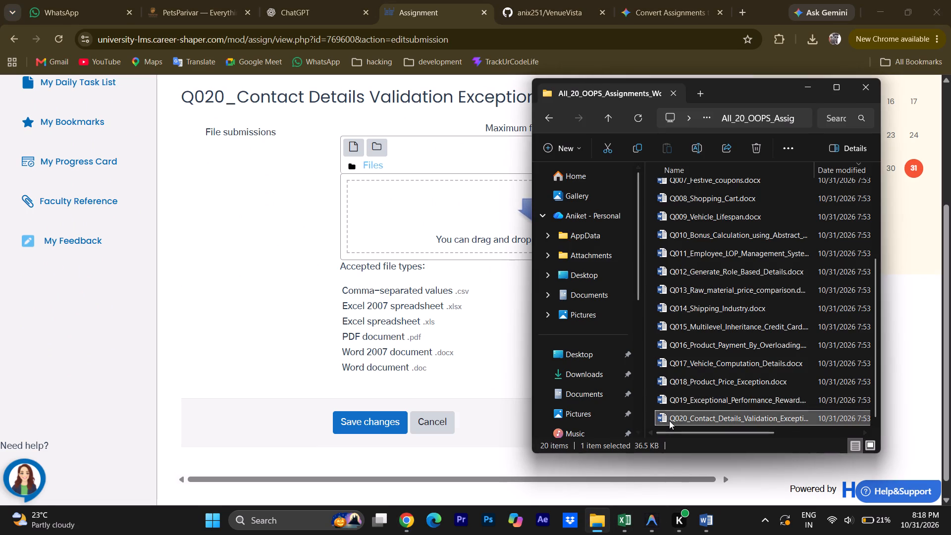
pyautogui.moveTo(665, 418); pyautogui.dragTo(442, 225)
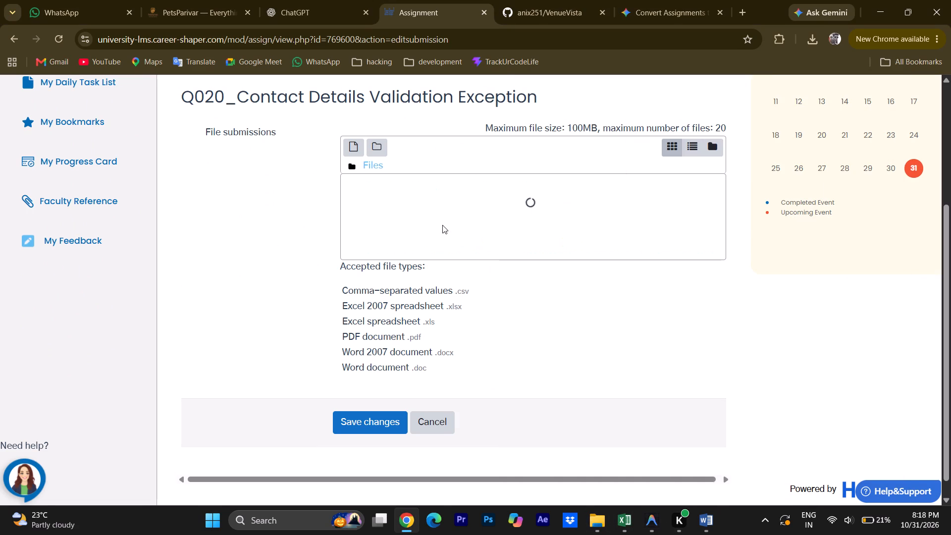
pyautogui.click(369, 433)
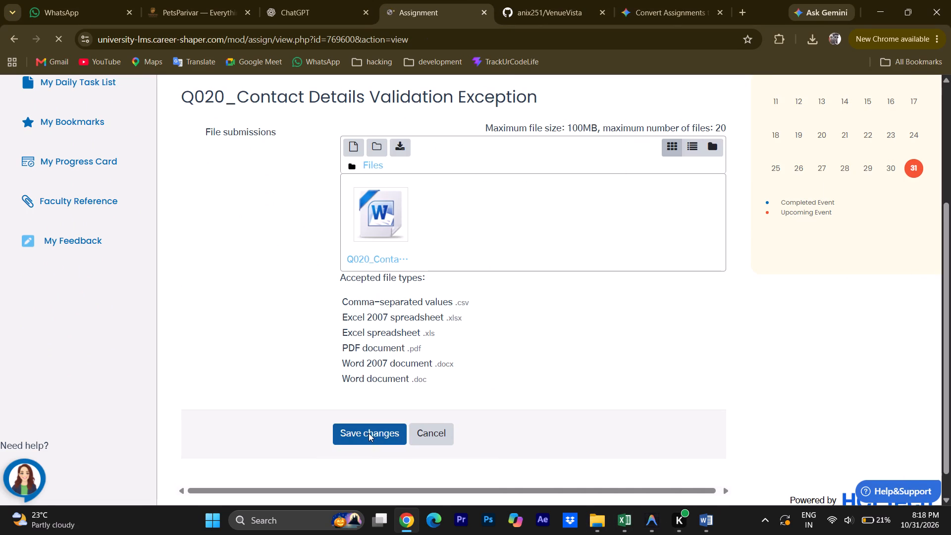
pyautogui.scroll(-4, 369, 433)
pyautogui.scroll(3, 369, 433)
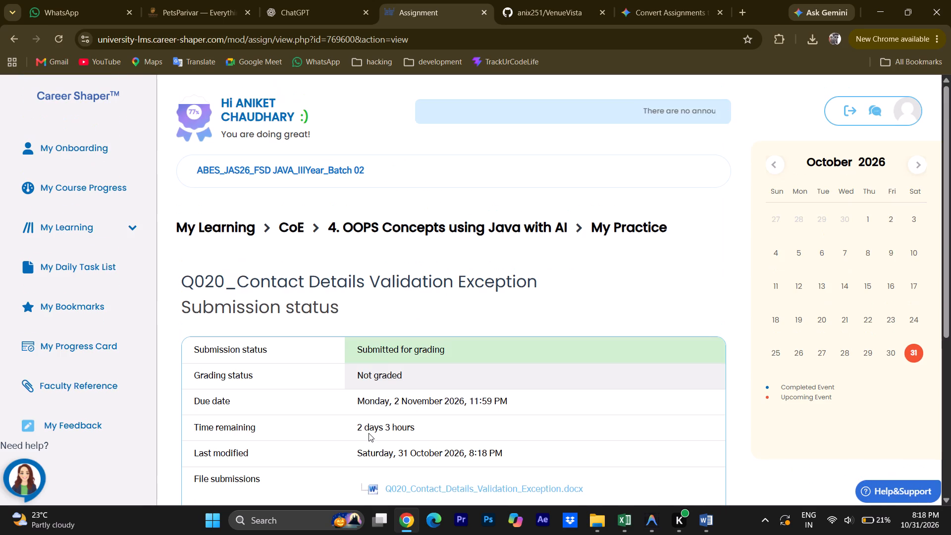
# Review the completion marks in the My Practice list and check the submission status of the Q009_Vehicle_Lifespan assignment.
pyautogui.click(16, 35)
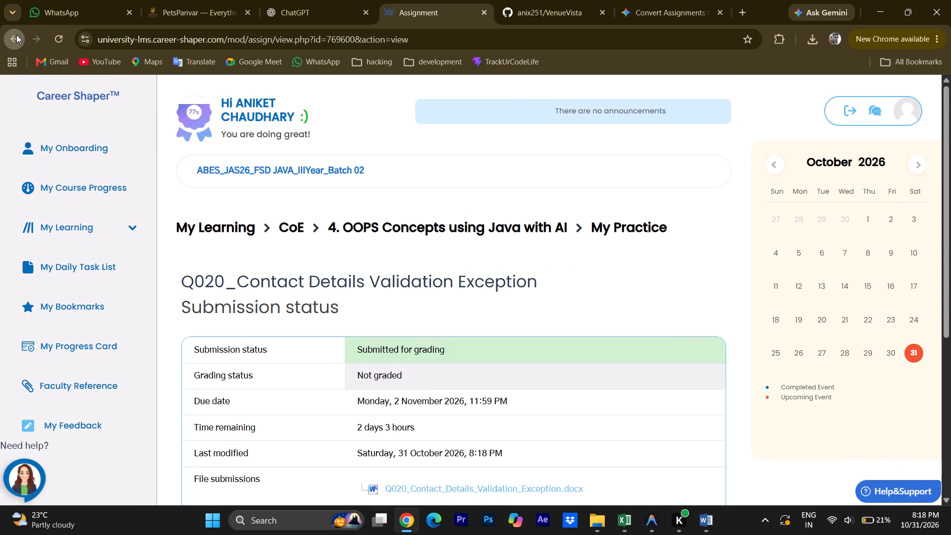
pyautogui.click(16, 35)
pyautogui.click(16, 35)
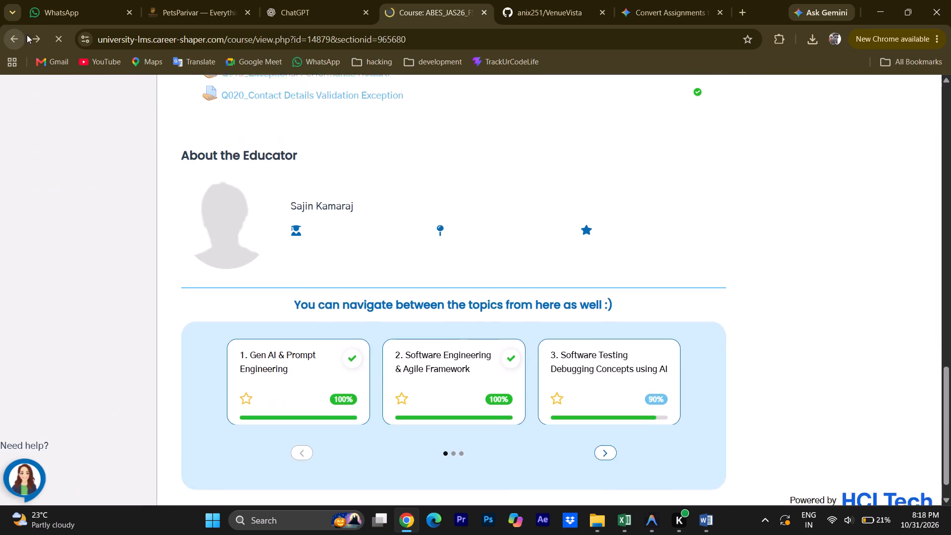
pyautogui.scroll(9, 310, 167)
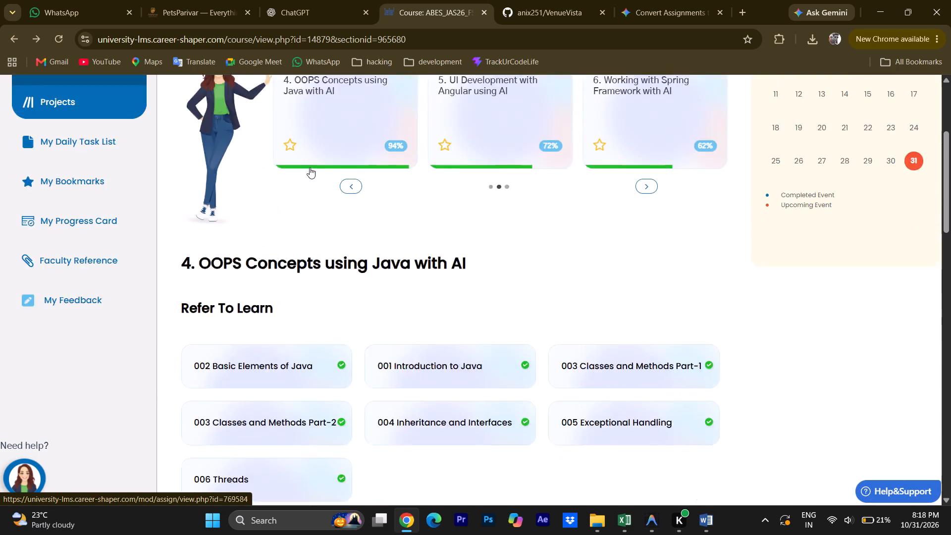
pyautogui.scroll(-6, 310, 167)
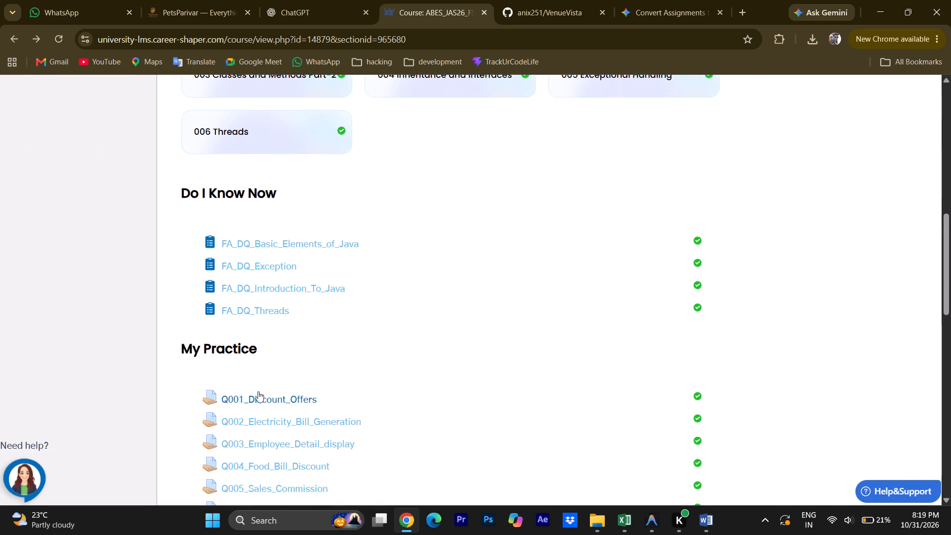
pyautogui.scroll(-2, 258, 391)
pyautogui.scroll(-2, 353, 438)
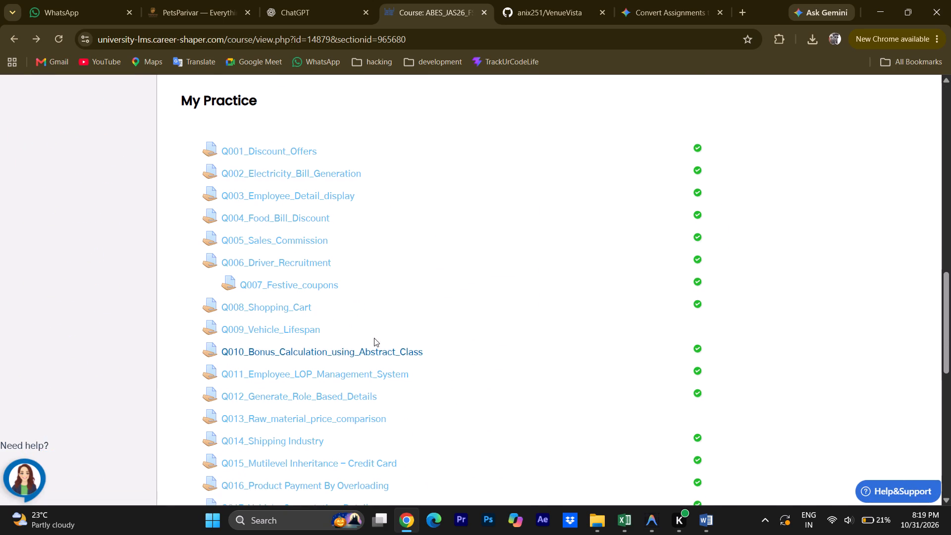
pyautogui.click(314, 334)
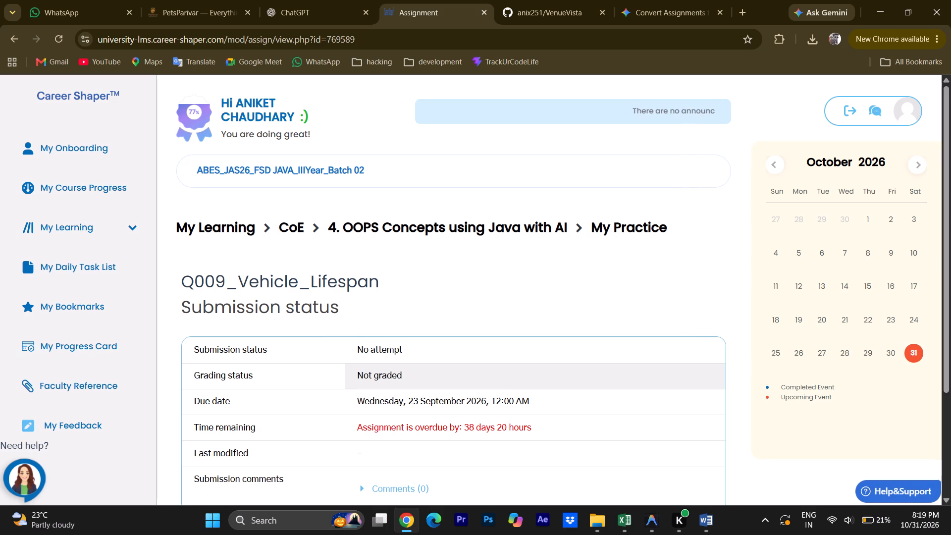
# Return to the course page and open the topic 5. UI Development with Angular using AI.
pyautogui.click(8, 44)
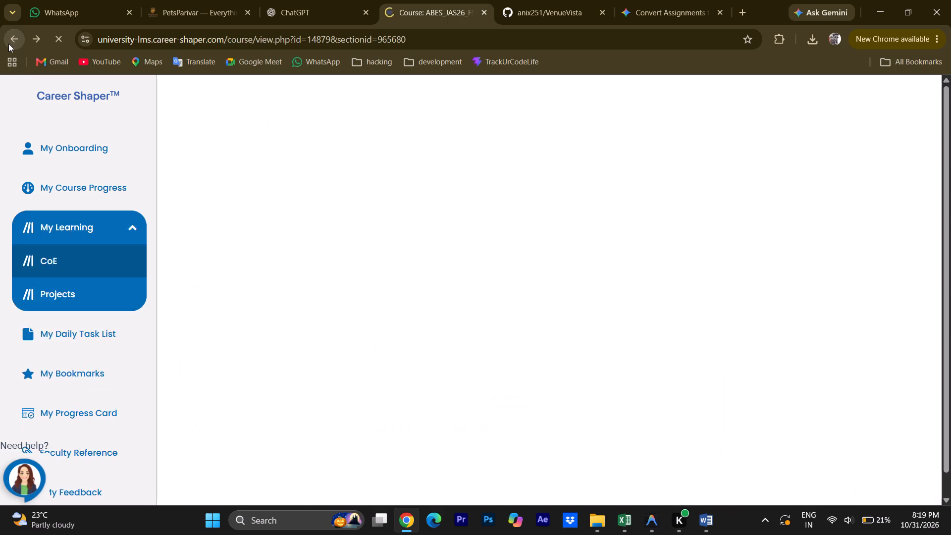
pyautogui.scroll(6, 398, 174)
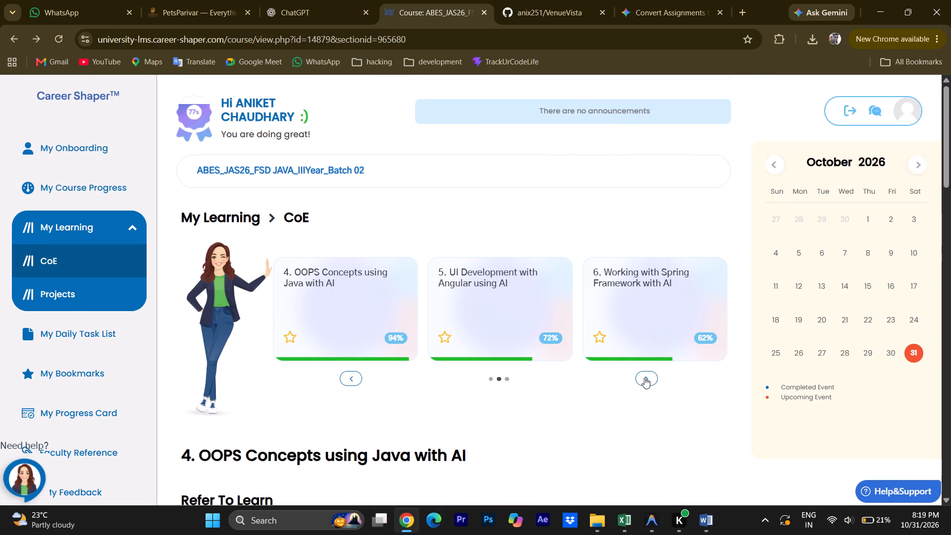
pyautogui.click(474, 274)
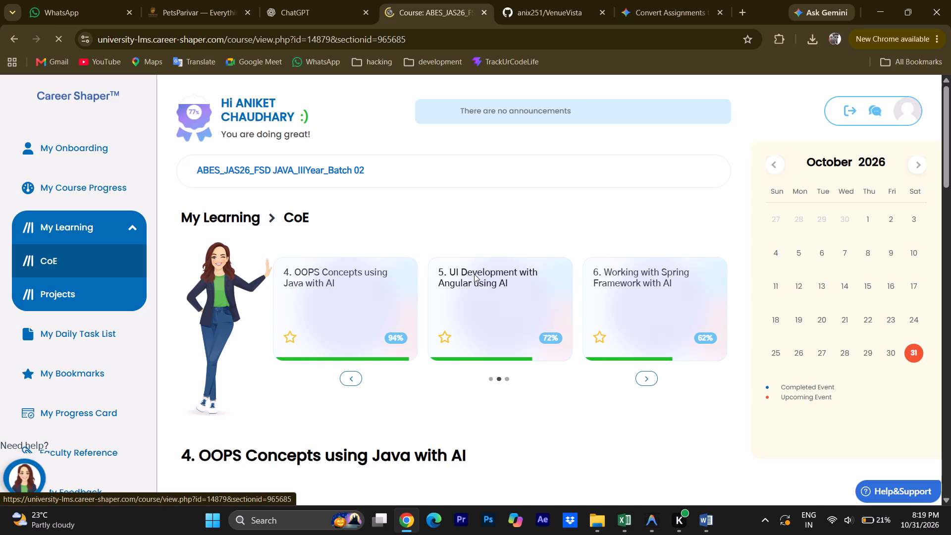